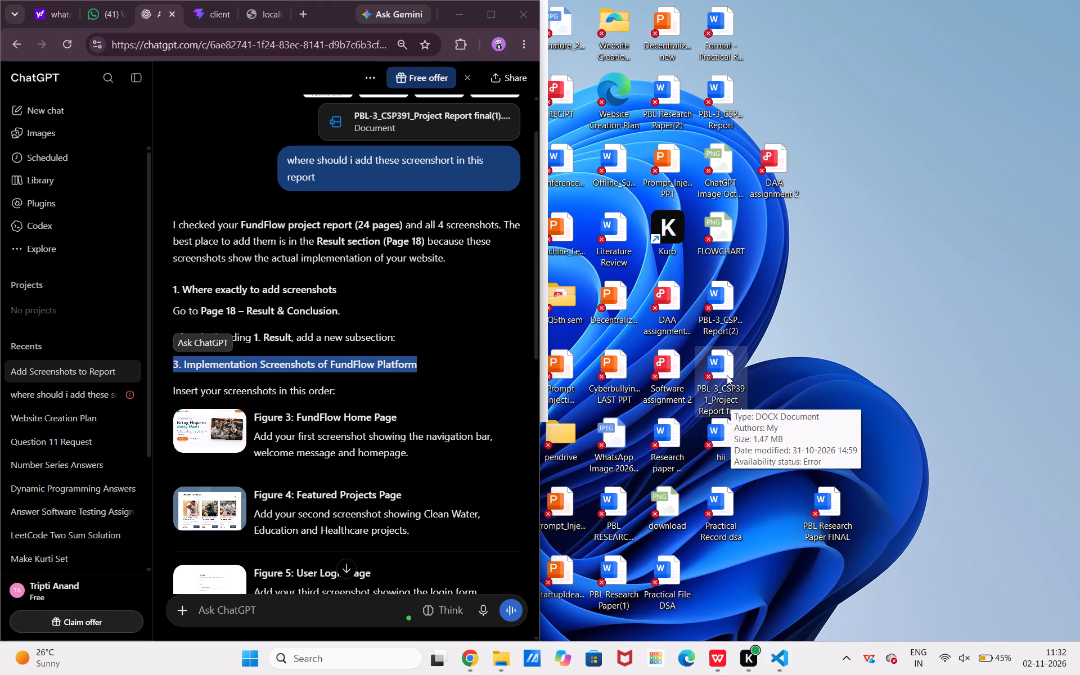
double_click(727, 375)
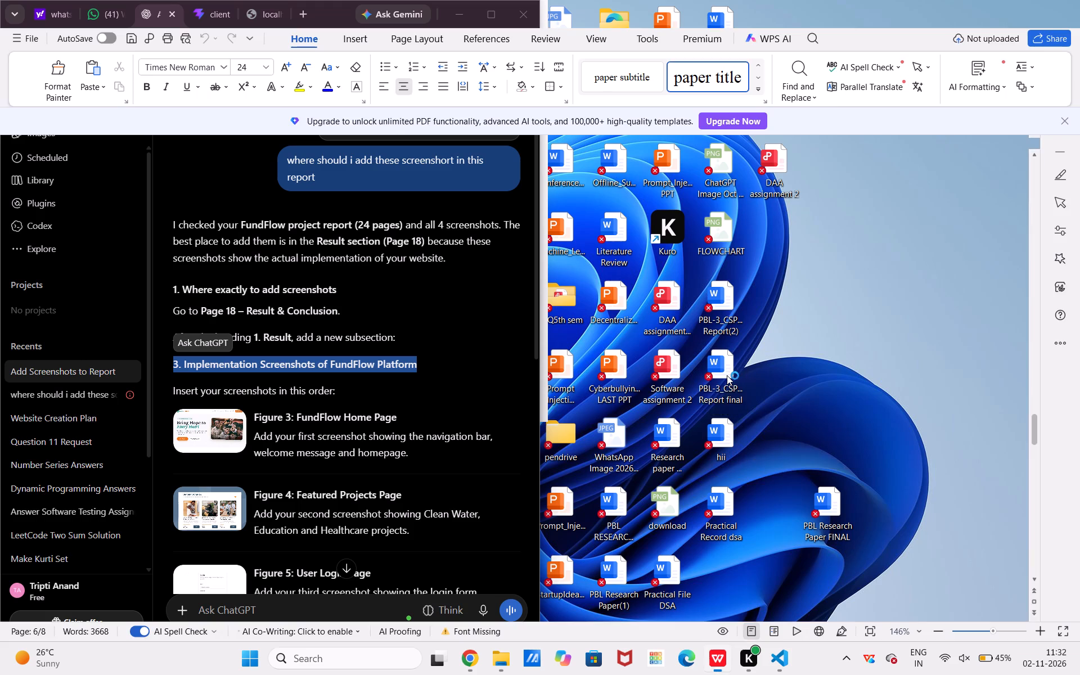
Paste the copied heading on a new line after the last Conclusion paragraph, before "Future Scope and further enhancement of the Project".
scroll(574, 391, "up", 1)
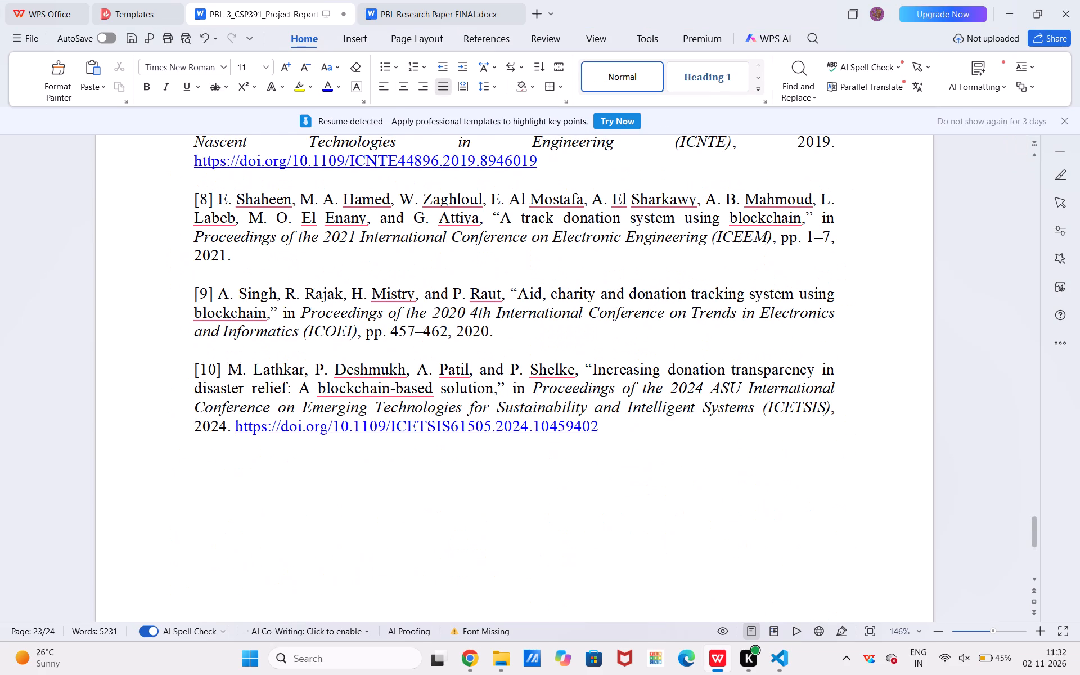
scroll(574, 391, "up", 6)
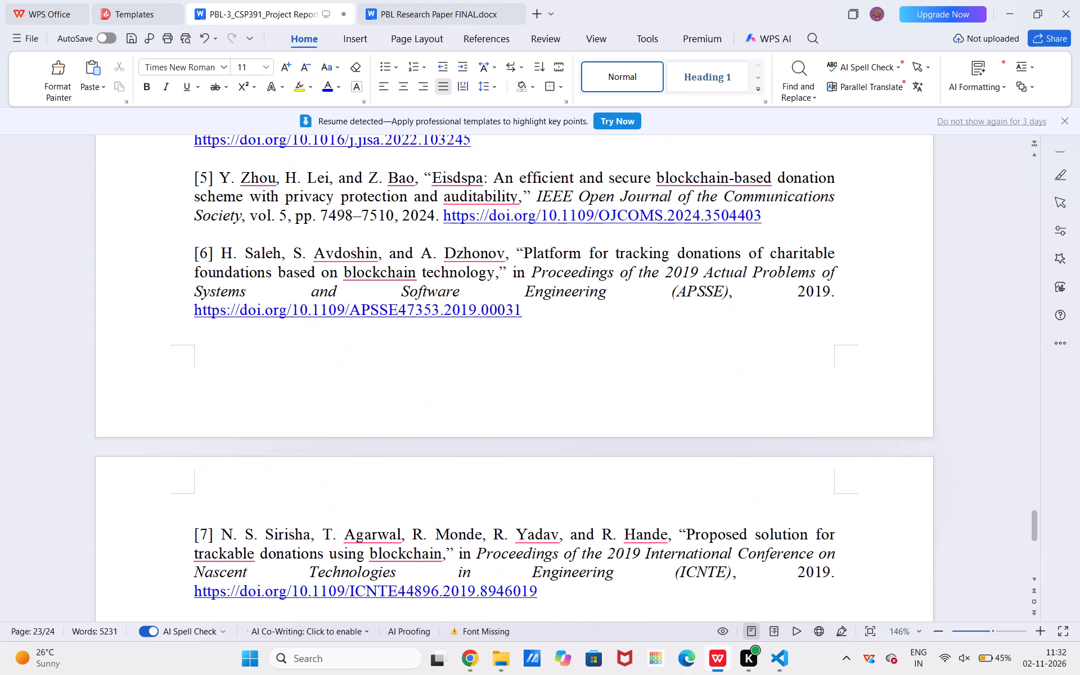
scroll(574, 391, "up", 12)
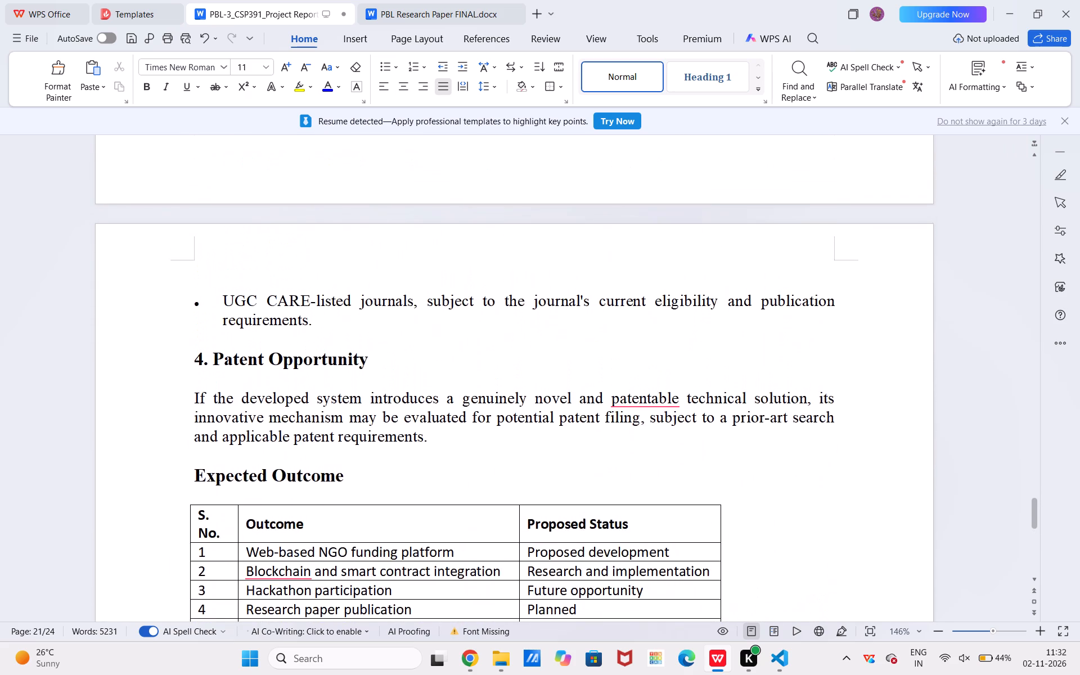
scroll(574, 391, "up", 10)
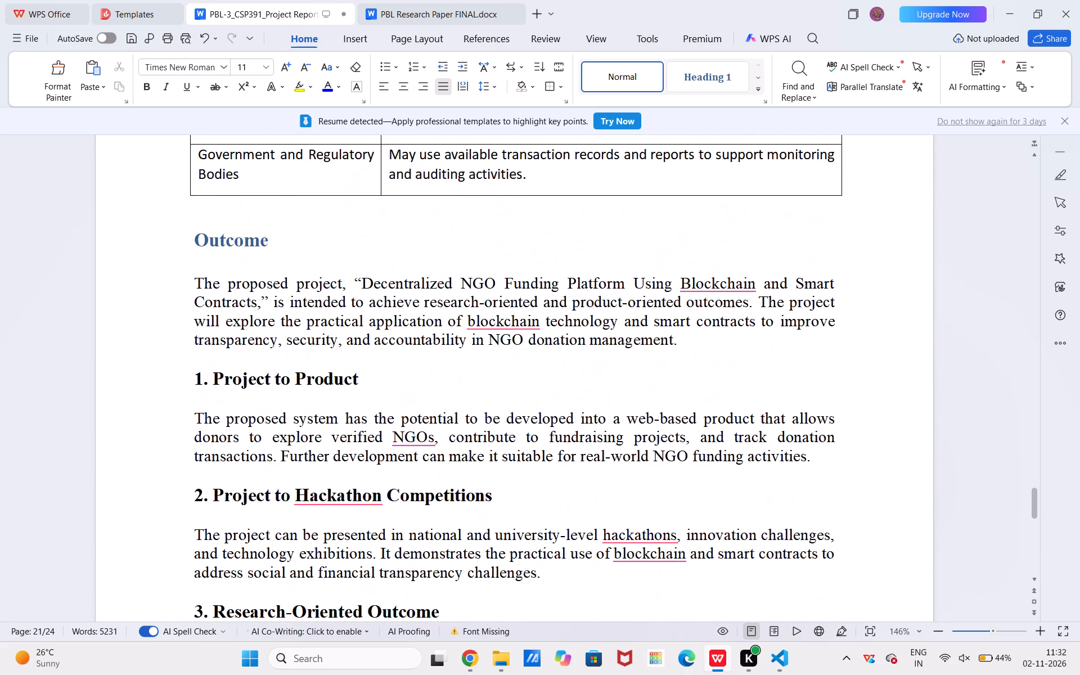
scroll(574, 391, "up", 9)
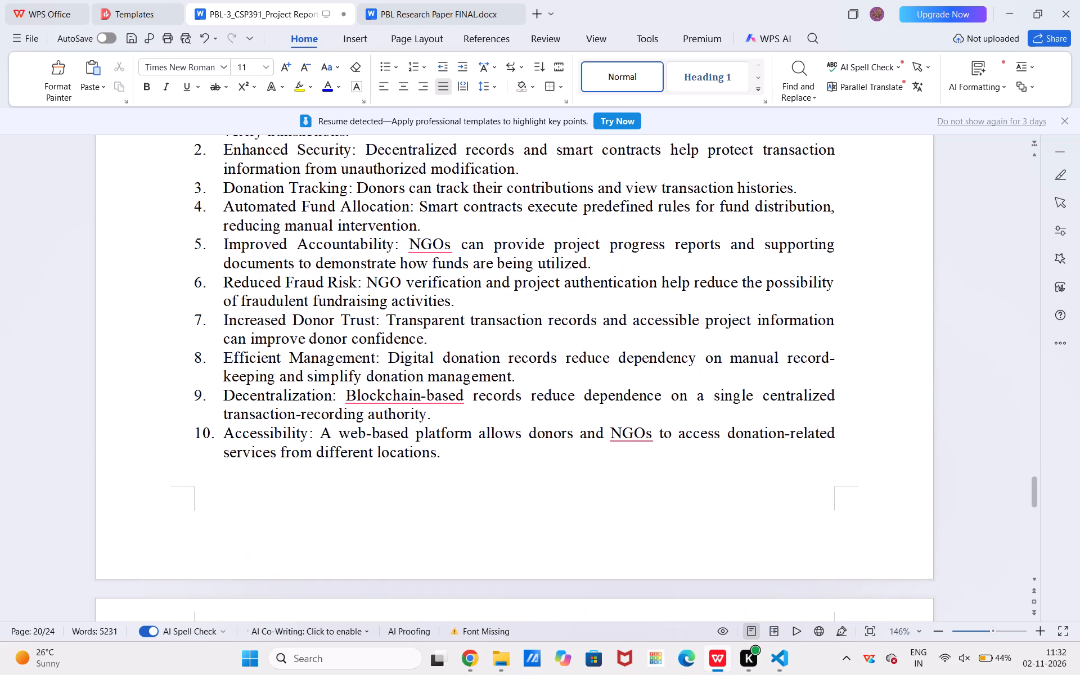
scroll(574, 391, "up", 11)
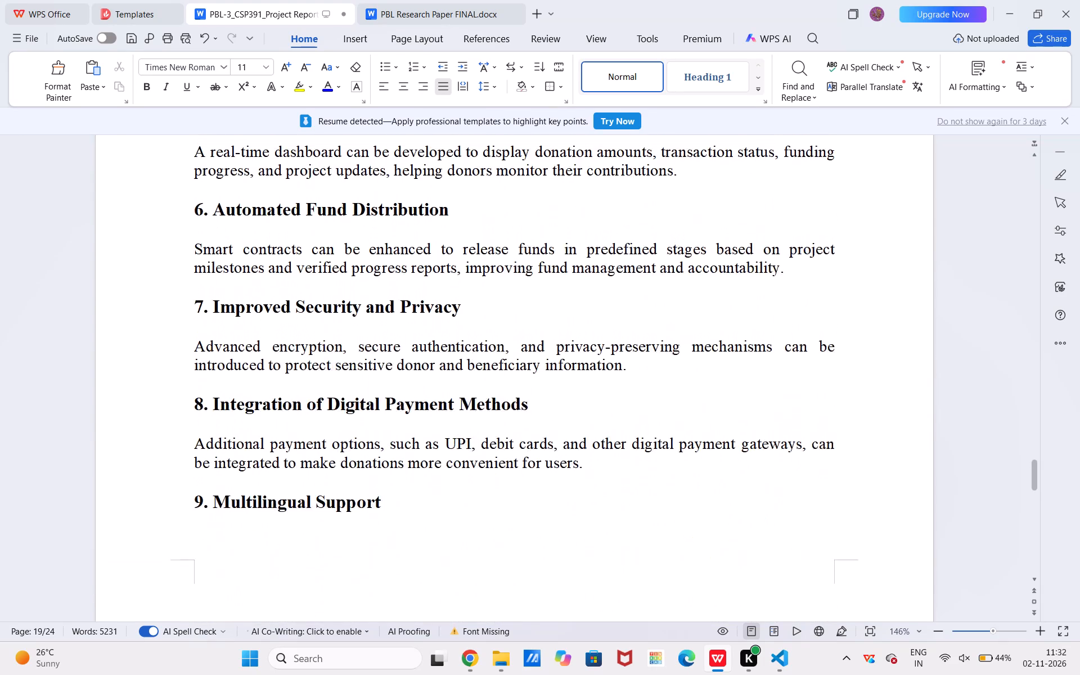
scroll(574, 391, "up", 5)
scroll(574, 391, "down", 4)
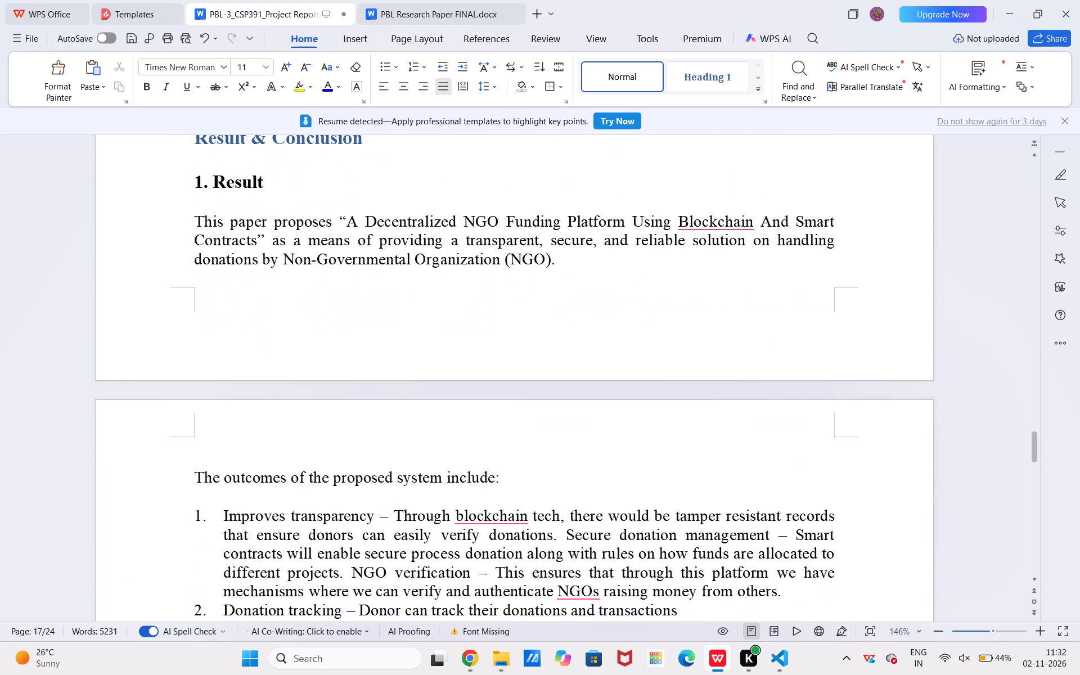
scroll(574, 391, "down", 5)
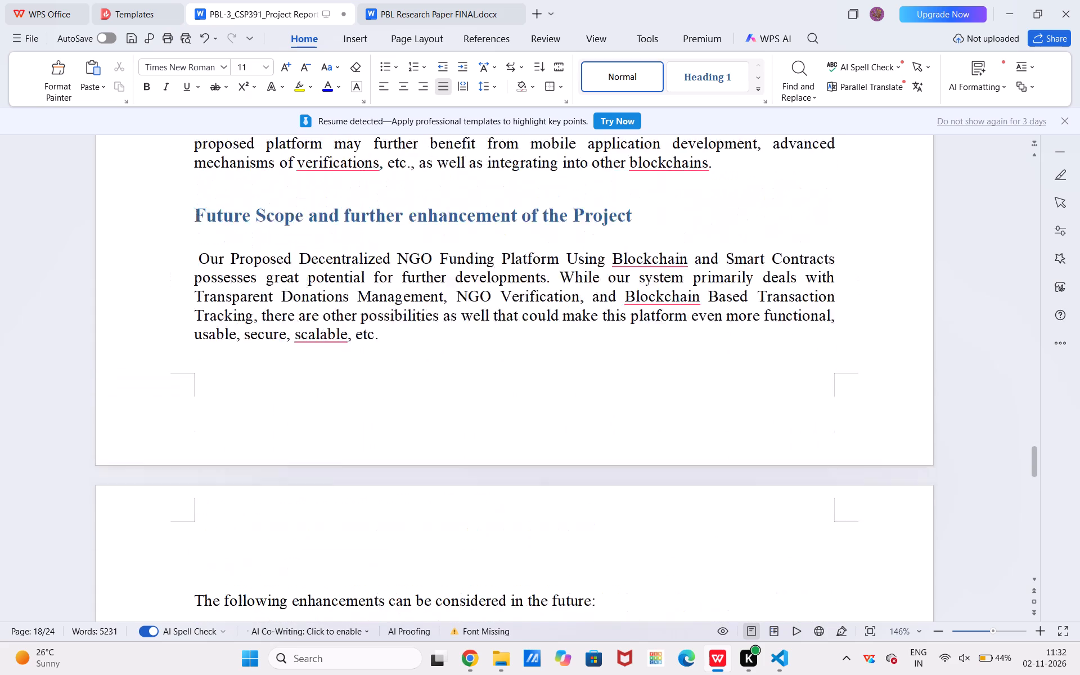
scroll(578, 345, "down", 4)
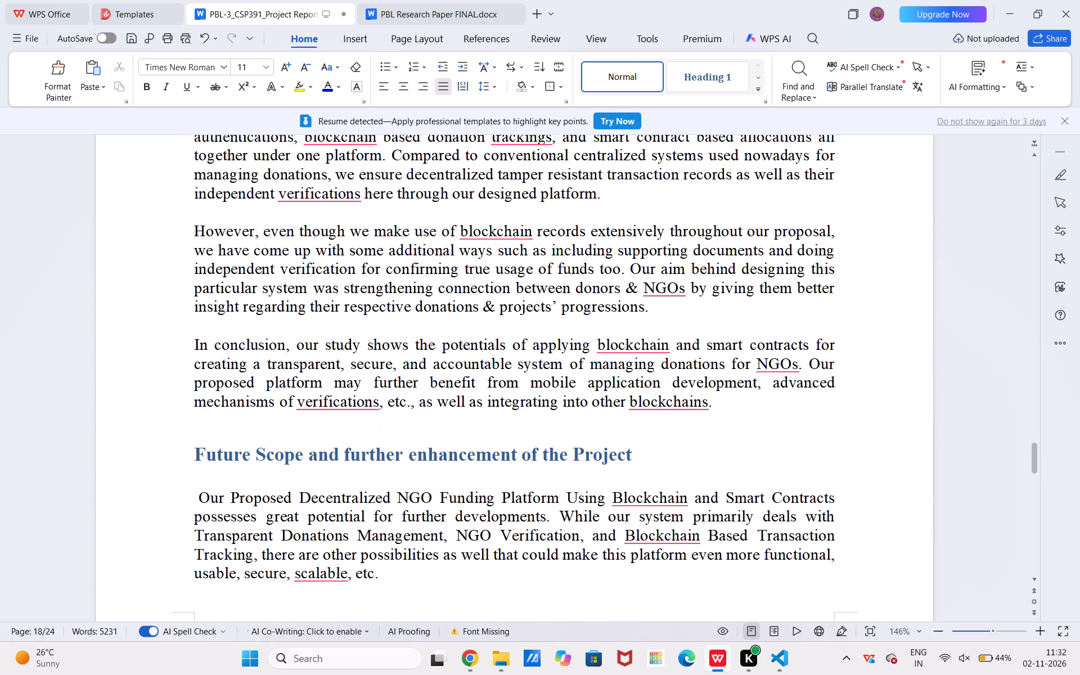
left_click(722, 405)
key("Return")
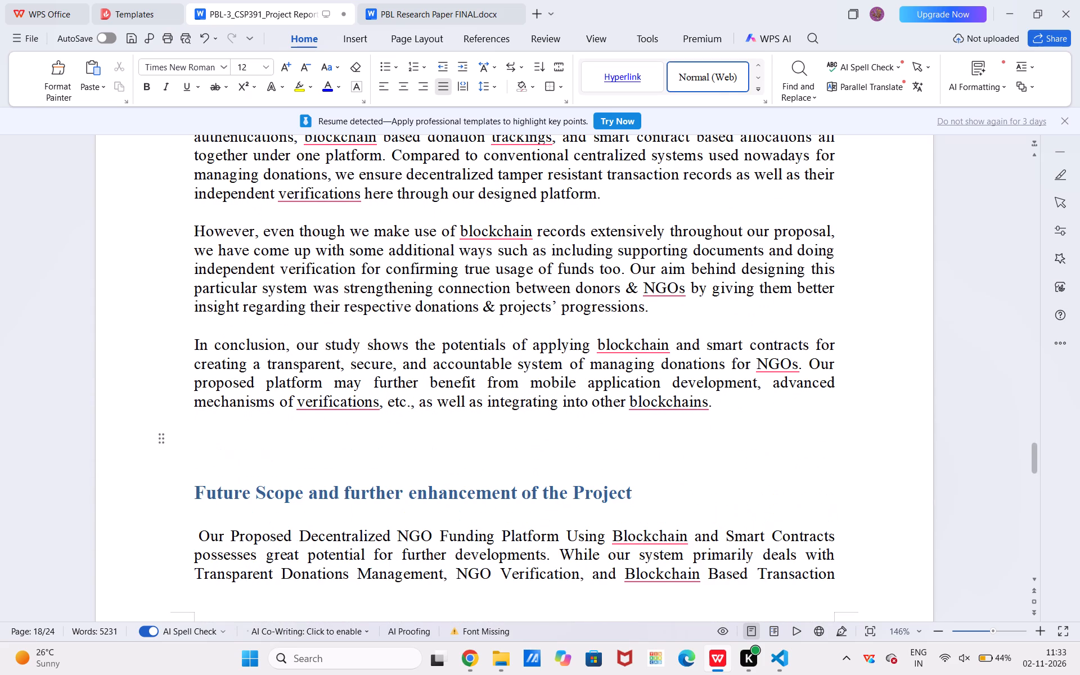
key("ctrl+v")
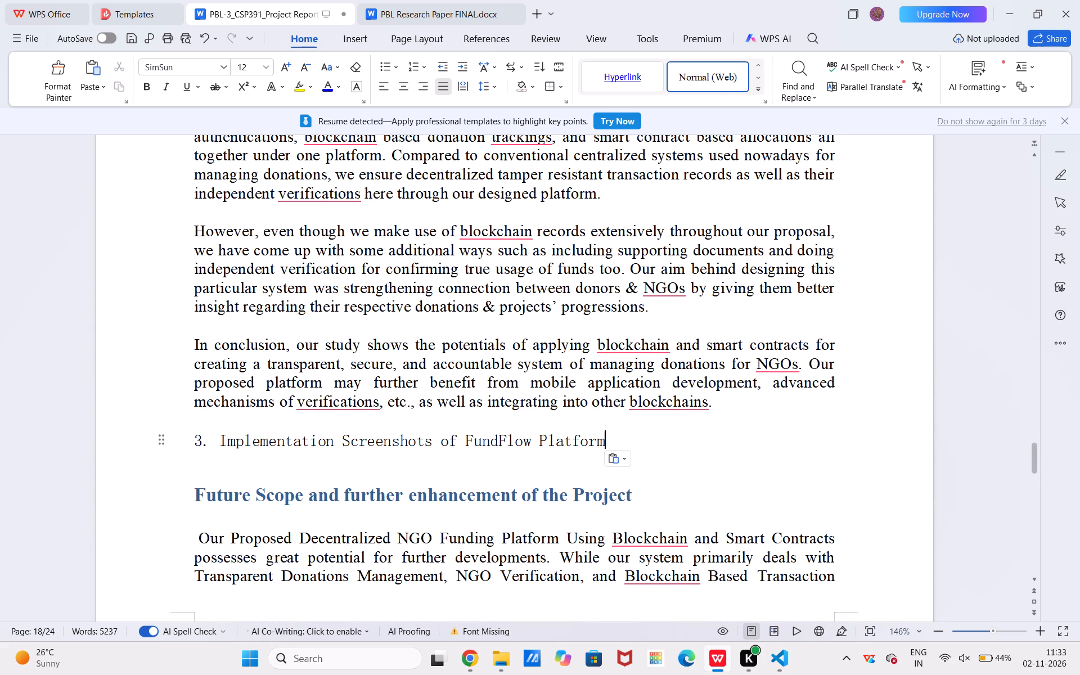
Format the pasted "3. Implementation Screenshots of FundFlow Platform" heading as bold Times New Roman and try to set its size to 13.5.
scroll(271, 410, "up", 4)
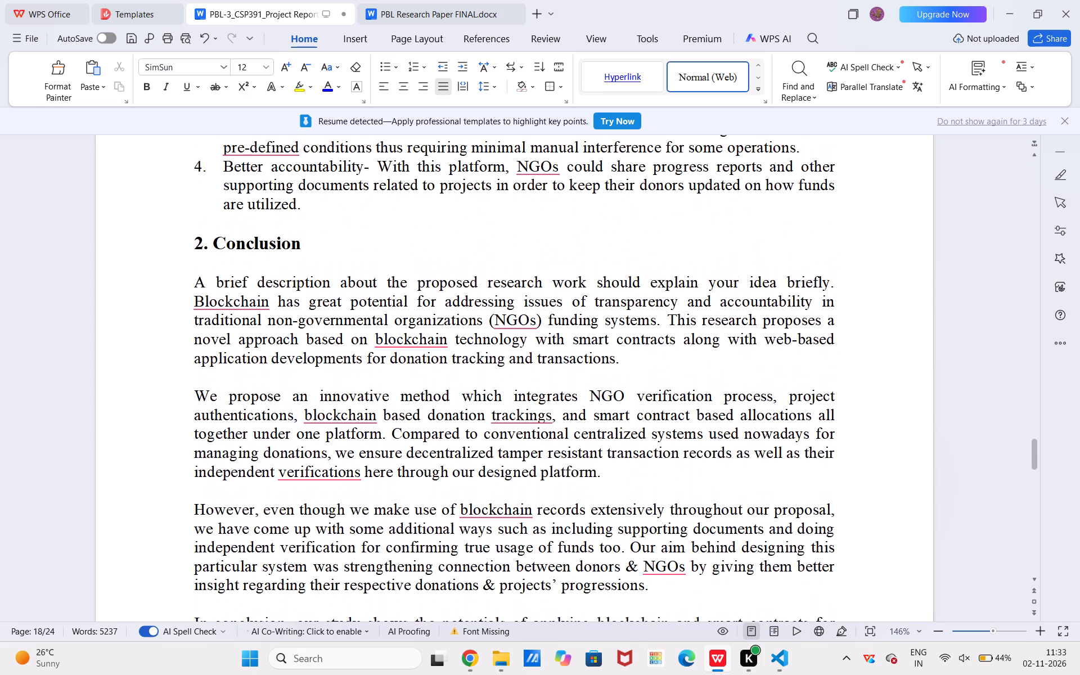
left_click_drag(190, 241, 332, 268)
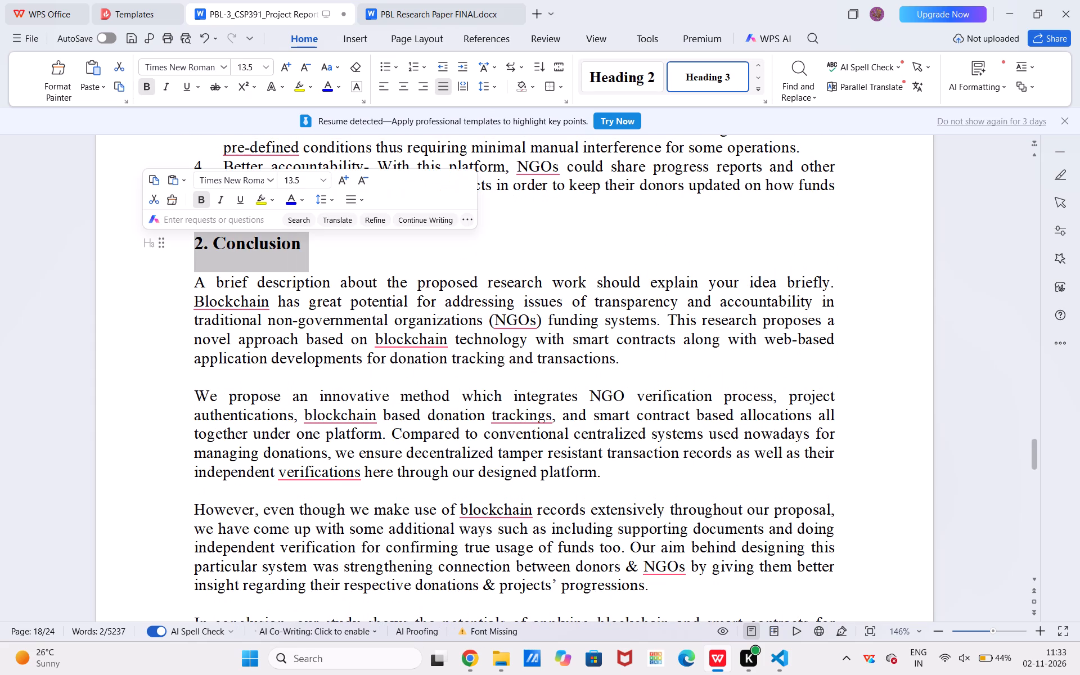
left_click(332, 268)
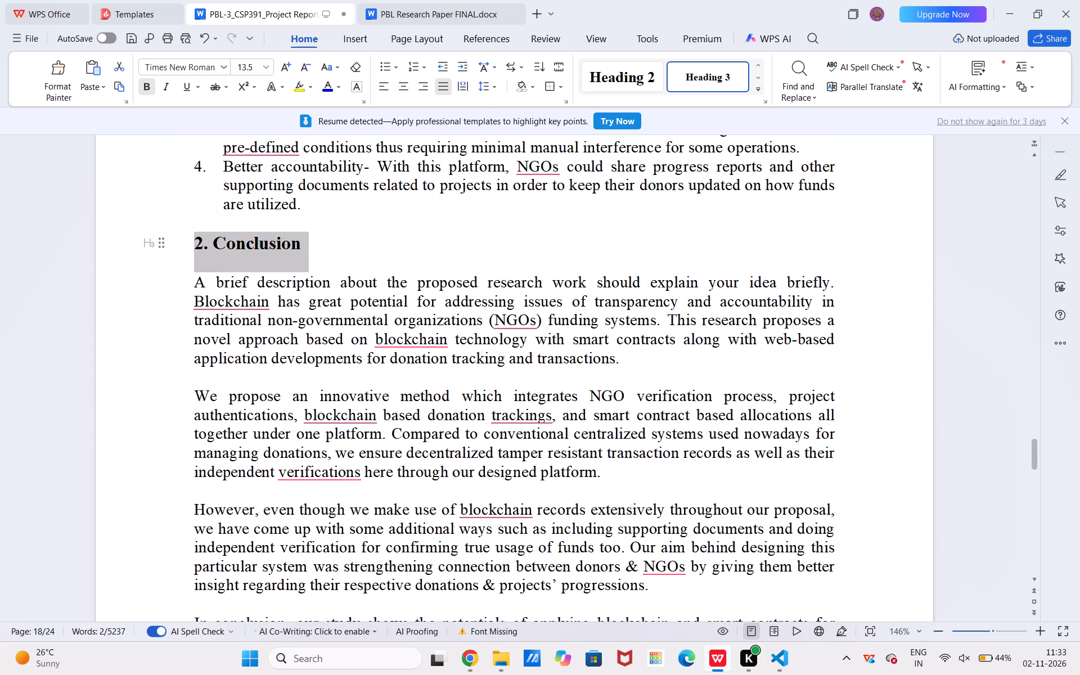
scroll(332, 268, "down", 5)
left_click_drag(186, 323, 635, 336)
left_click(506, 283)
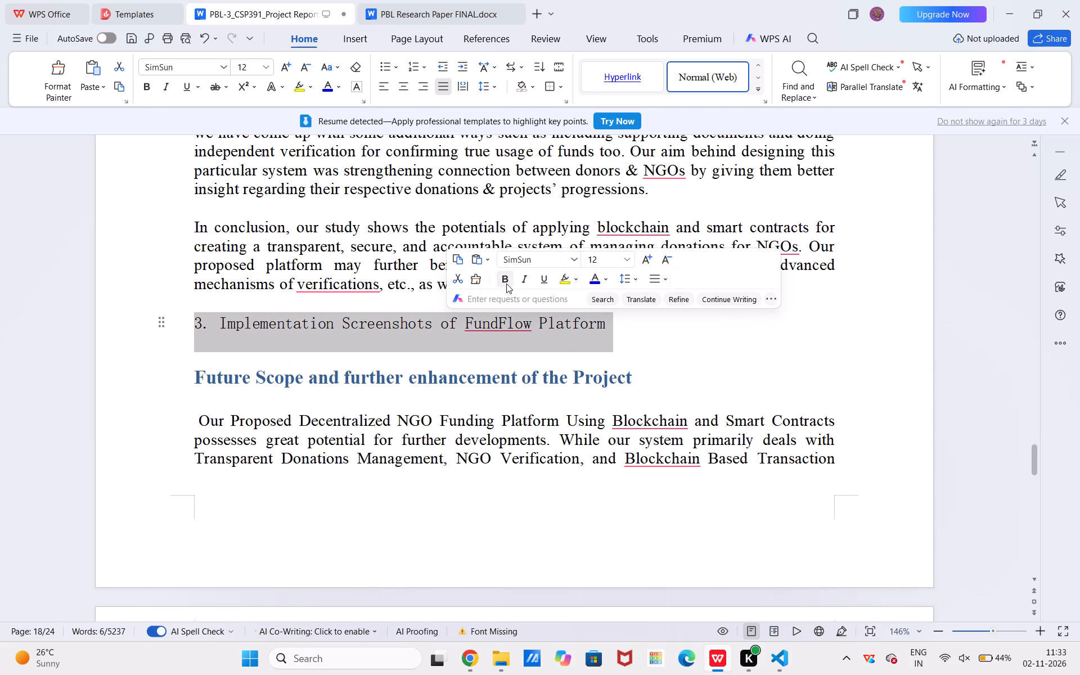
left_click(631, 264)
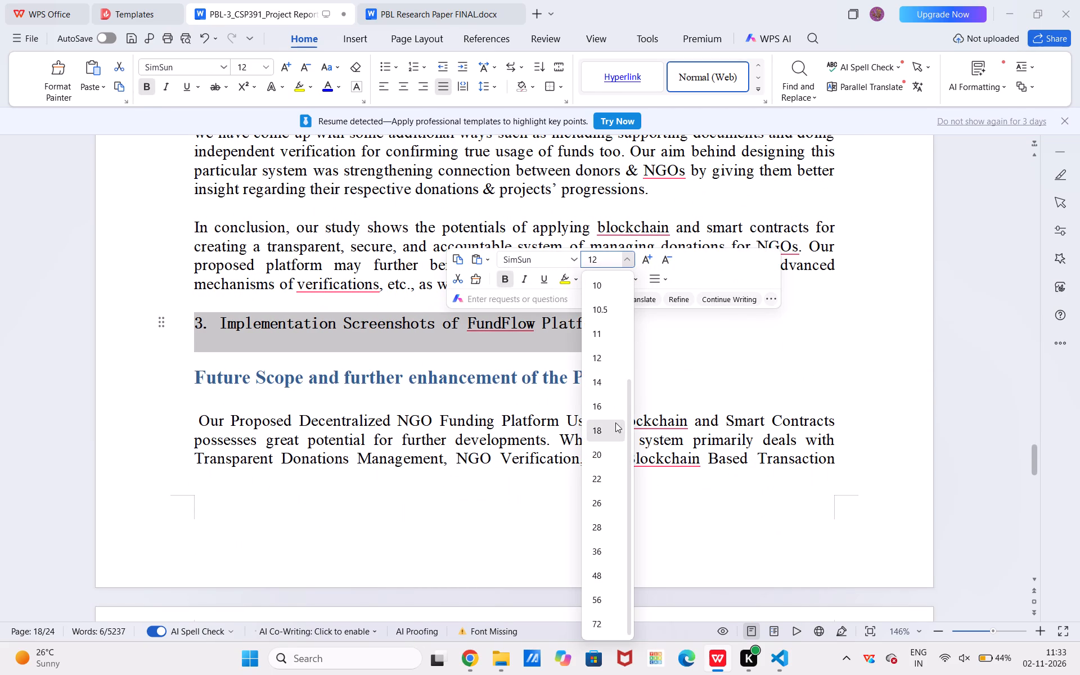
left_click(602, 259)
key("BackSpace")
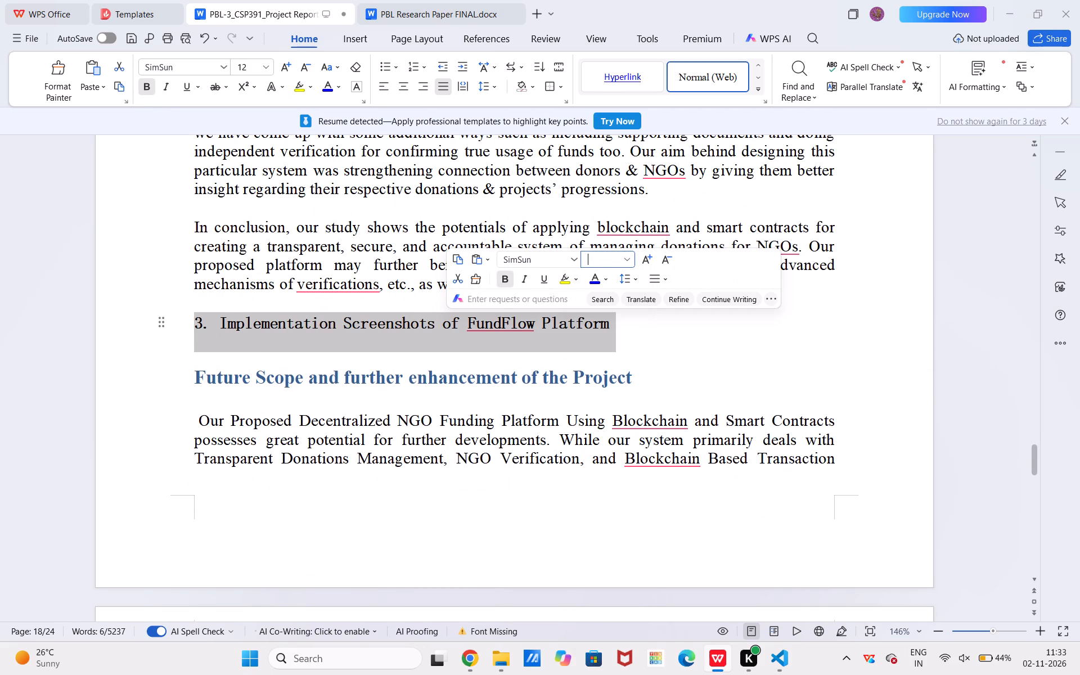
type("13.5")
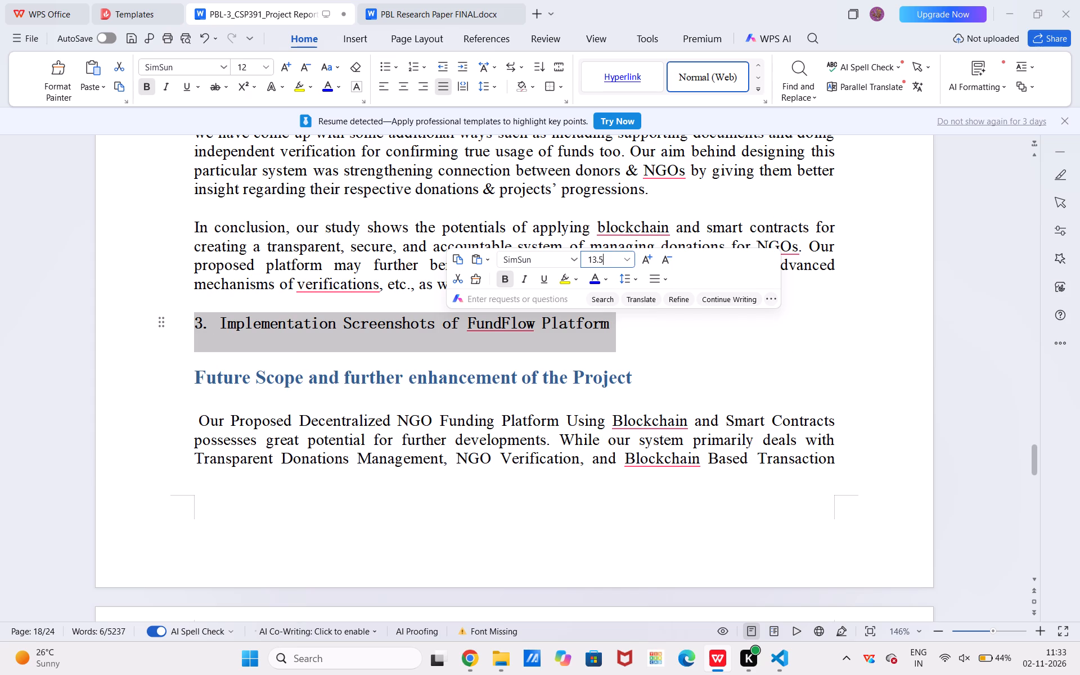
left_click(570, 259)
left_click(537, 398)
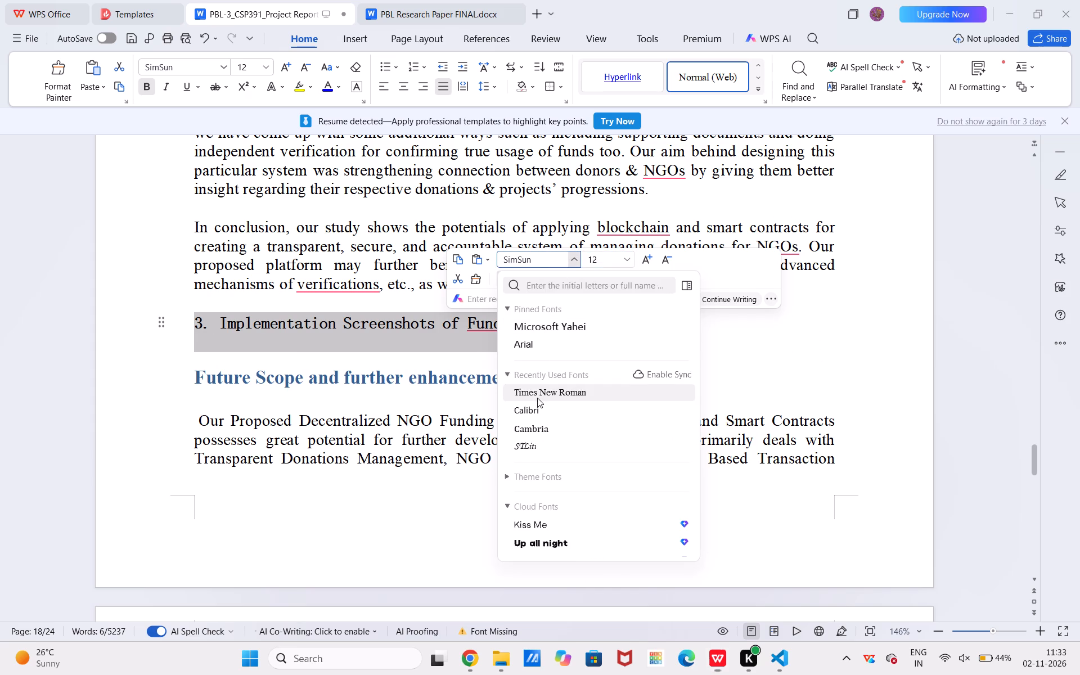
left_click(601, 339)
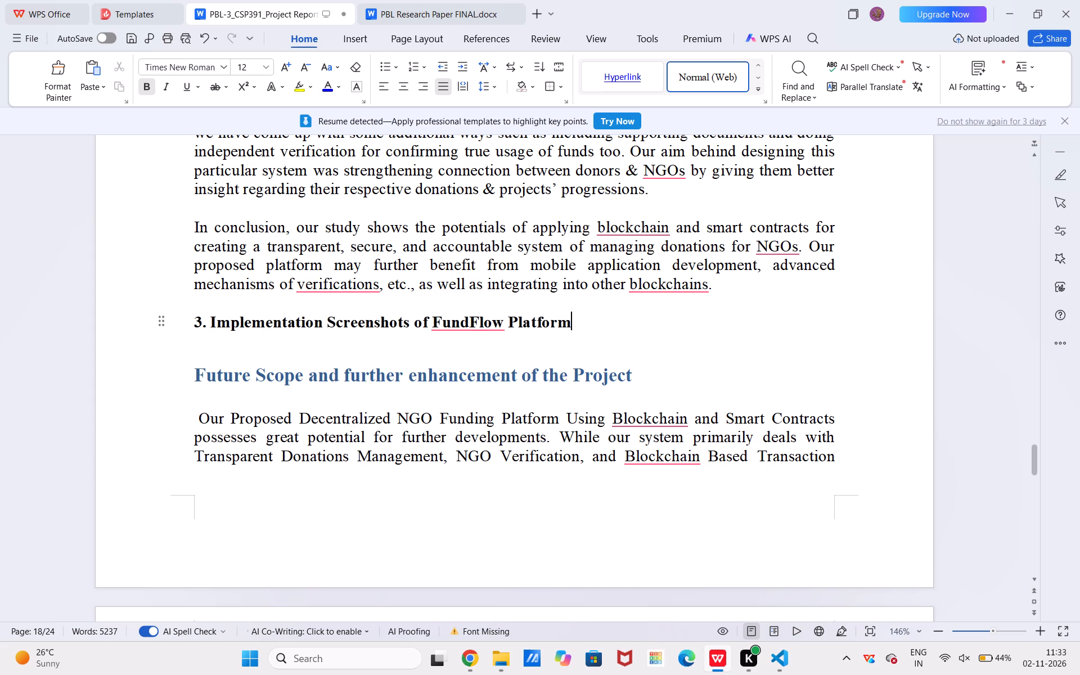
Add an empty, unnumbered line below the "3. Implementation Screenshots of FundFlow Platform" heading.
key("Return")
key("BackSpace")
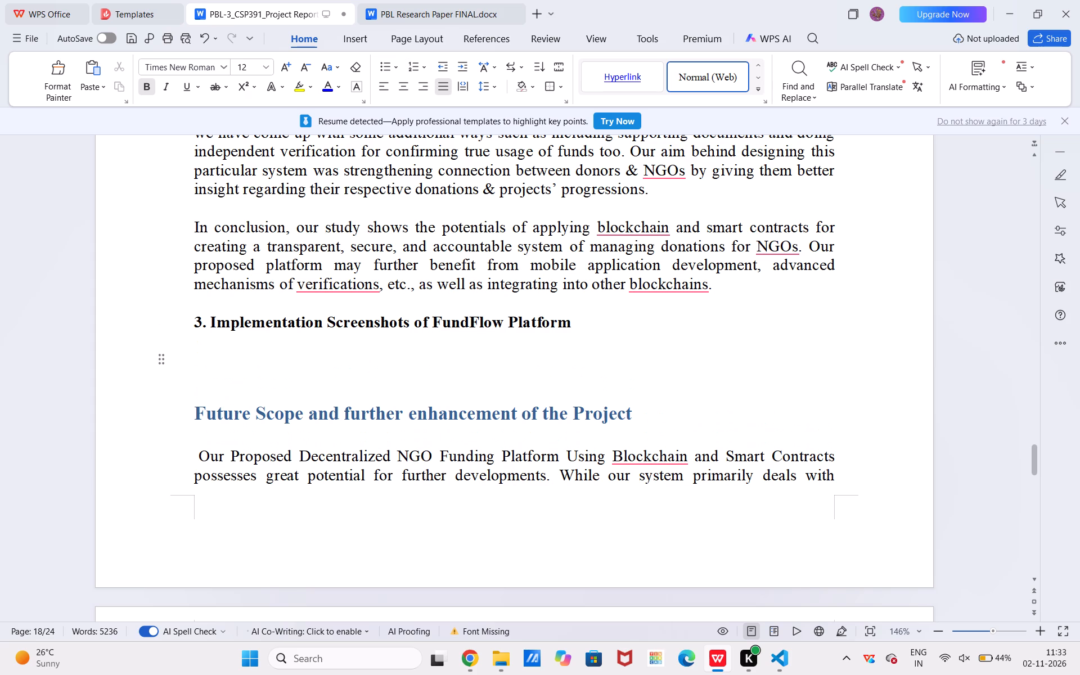
Arrange the report window side by side with the ChatGPT window, keeping the new heading in view.
left_click_drag(750, 1, 481, 5)
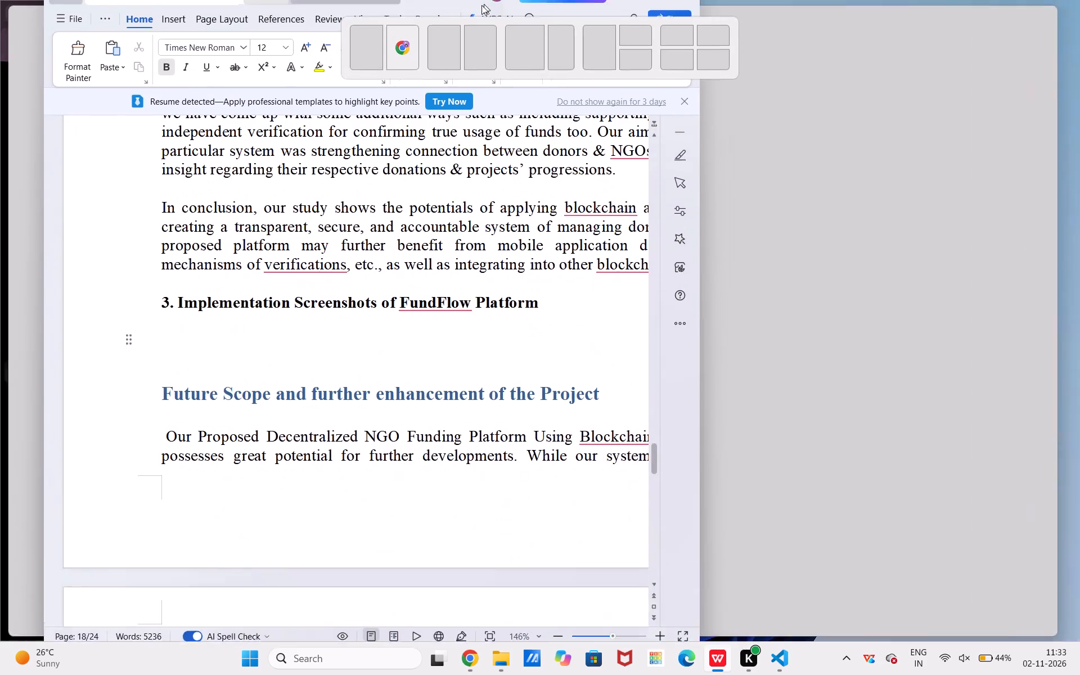
left_click_drag(481, 5, 373, 44)
scroll(386, 373, "left", 1)
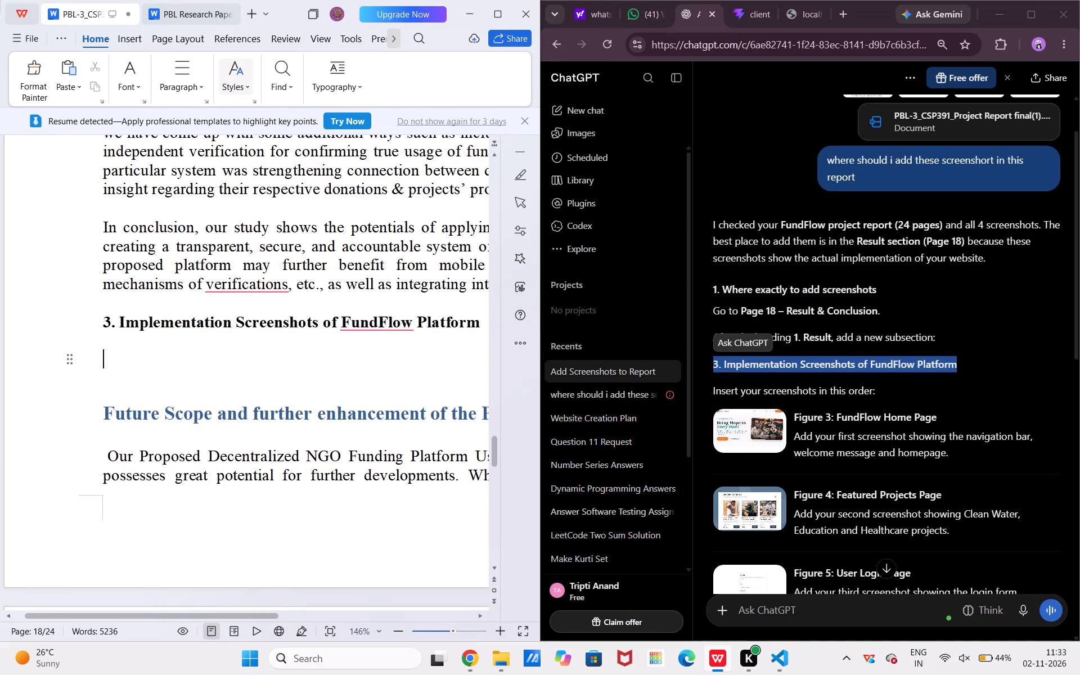
scroll(386, 373, "left", 1)
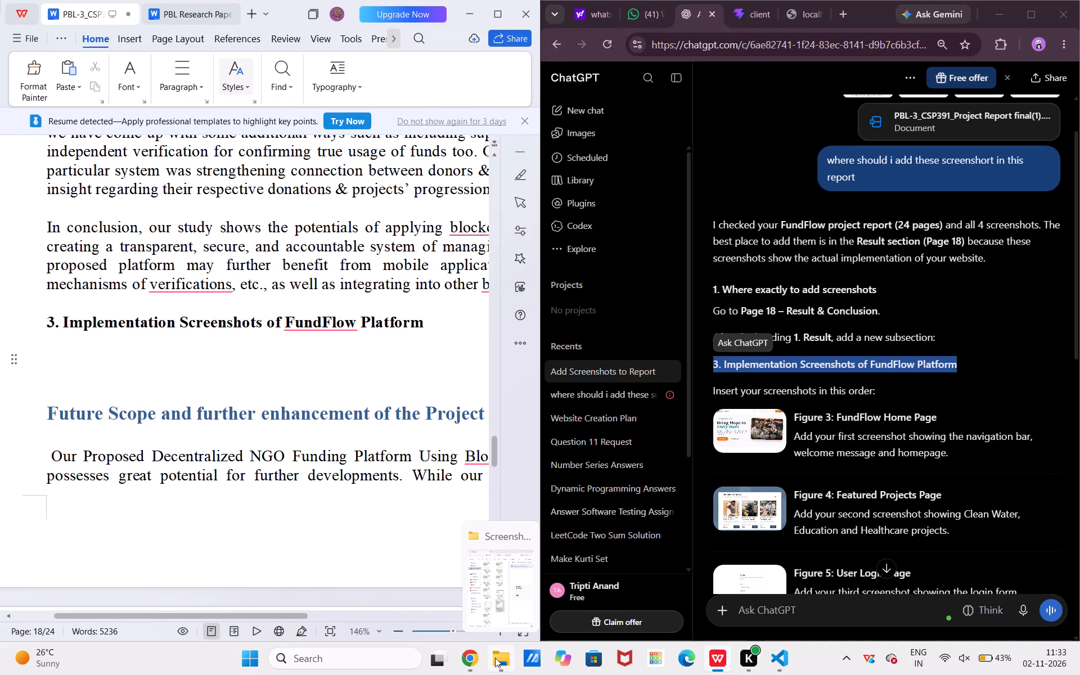
left_click(495, 658)
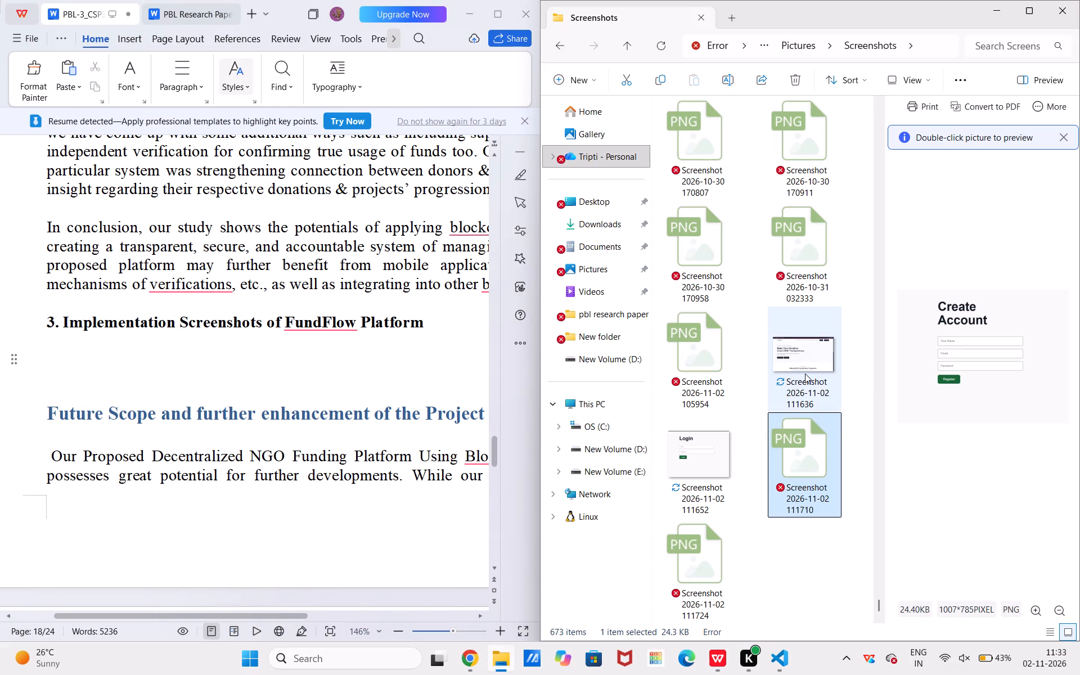
left_click_drag(804, 376, 284, 435)
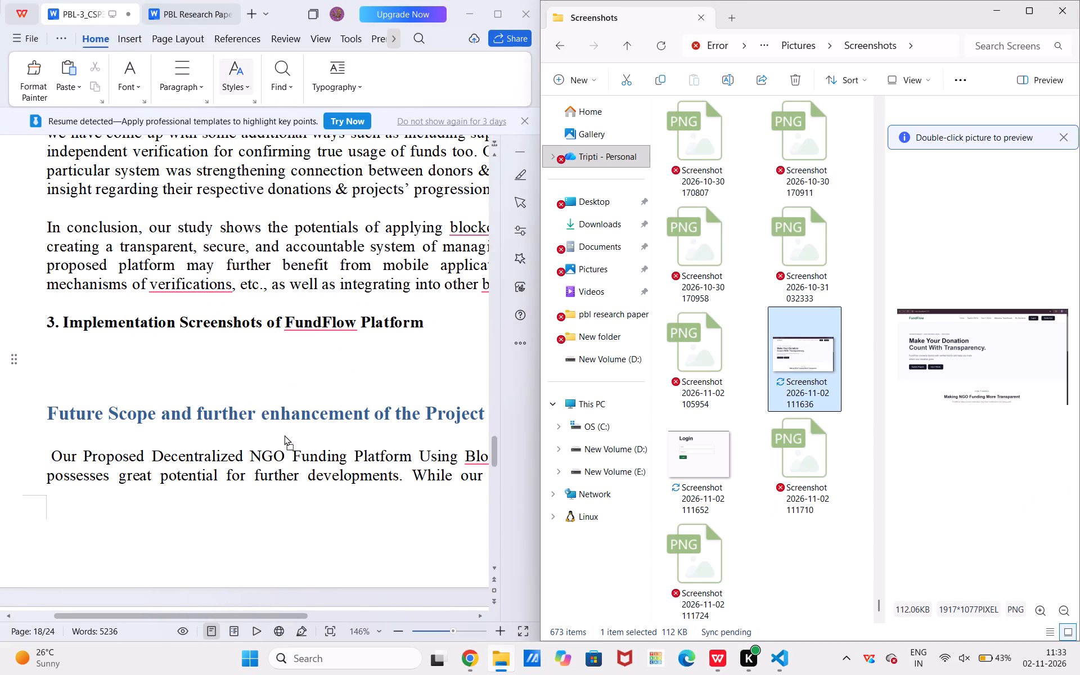
left_click_drag(284, 435, 311, 379)
scroll(385, 399, "down", 2)
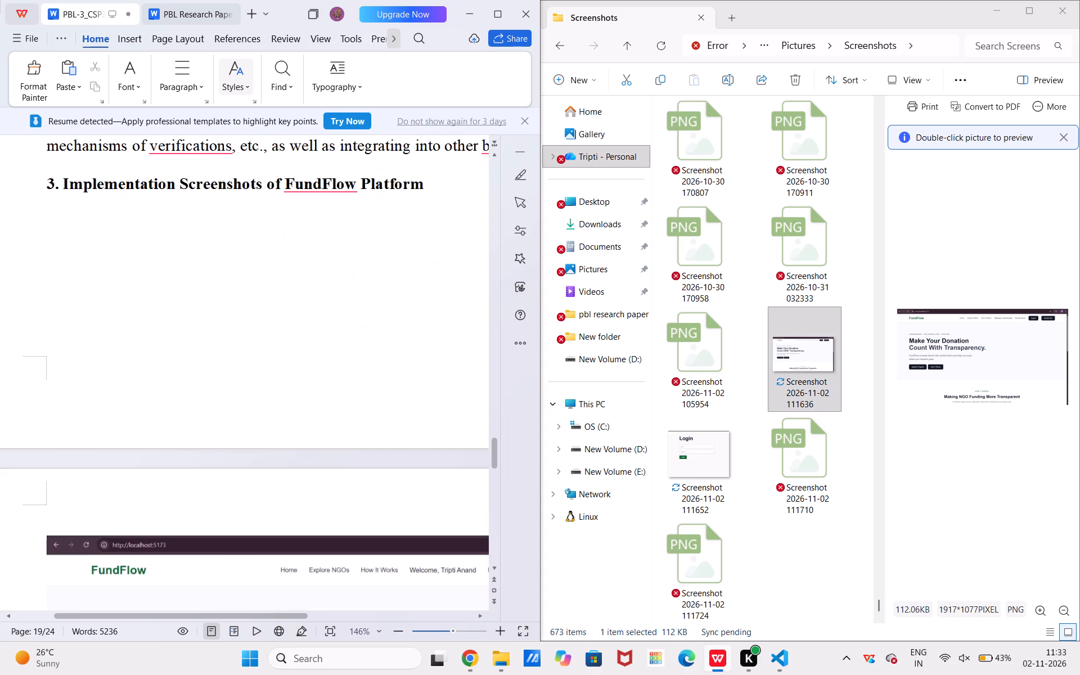
scroll(385, 399, "down", 4)
left_click_drag(813, 465, 500, 476)
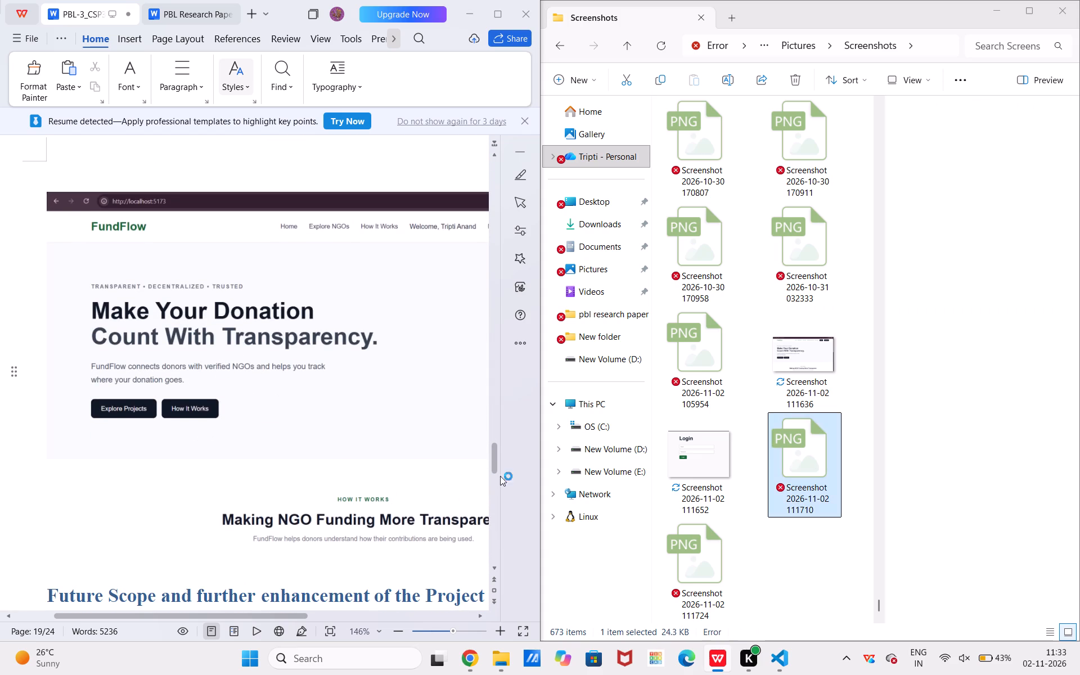
left_click_drag(500, 476, 309, 495)
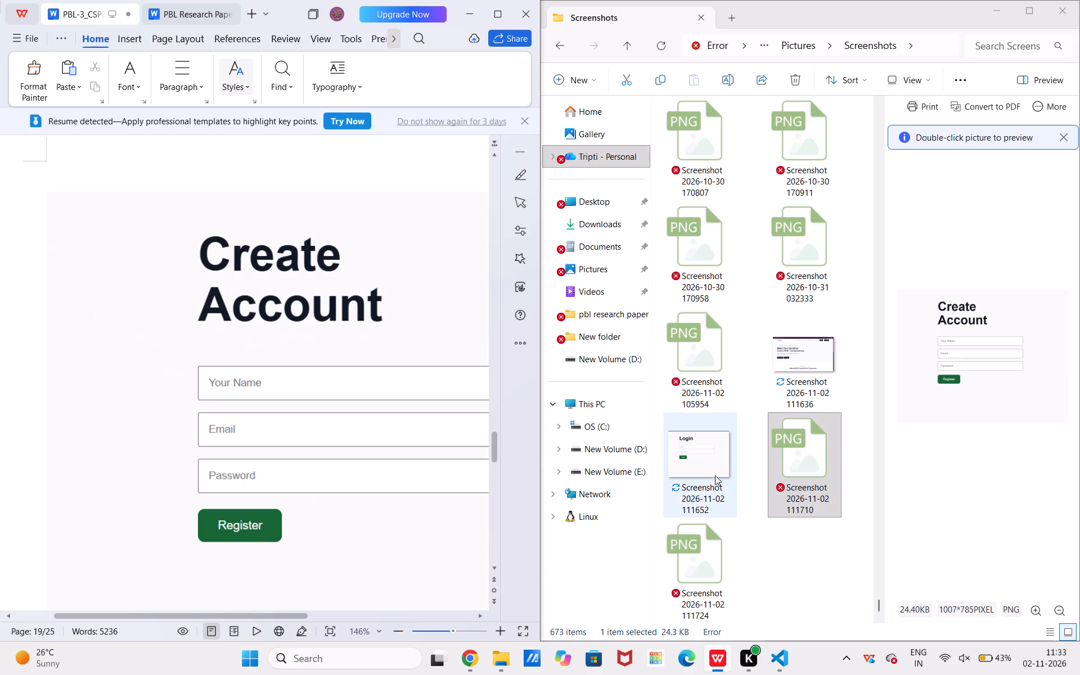
left_click_drag(719, 470, 354, 523)
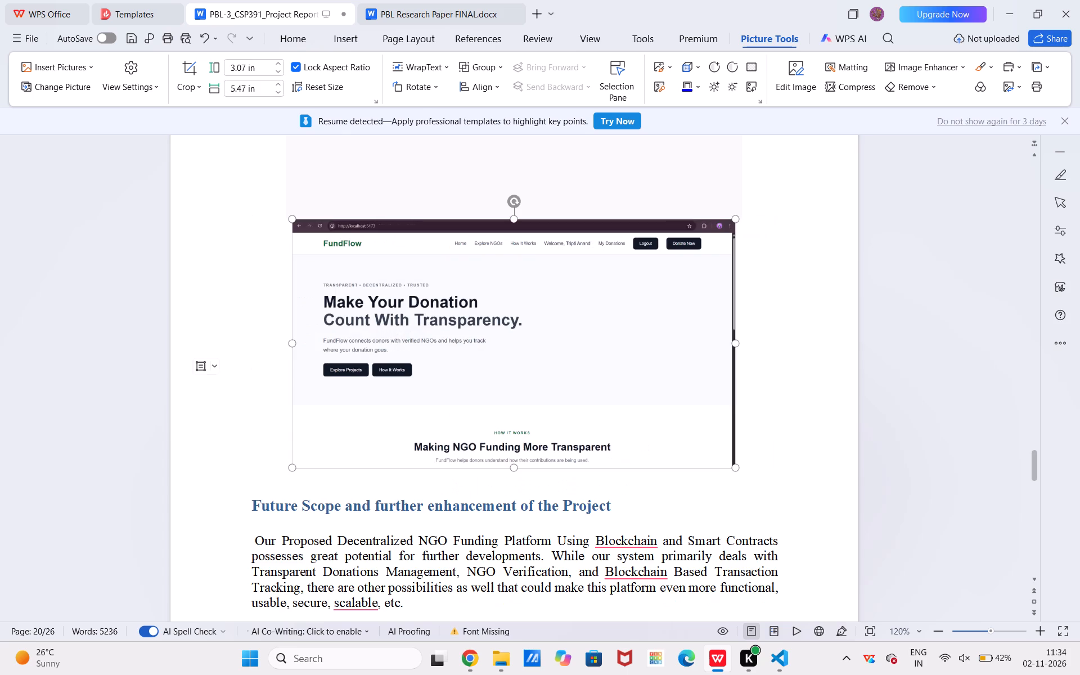
Reduce the height of the FundFlow home page image above the "Future Scope" heading to about 2.71 in, keeping its width.
left_click_drag(528, 404, 525, 418)
left_click_drag(525, 418, 521, 439)
left_click_drag(551, 309, 549, 348)
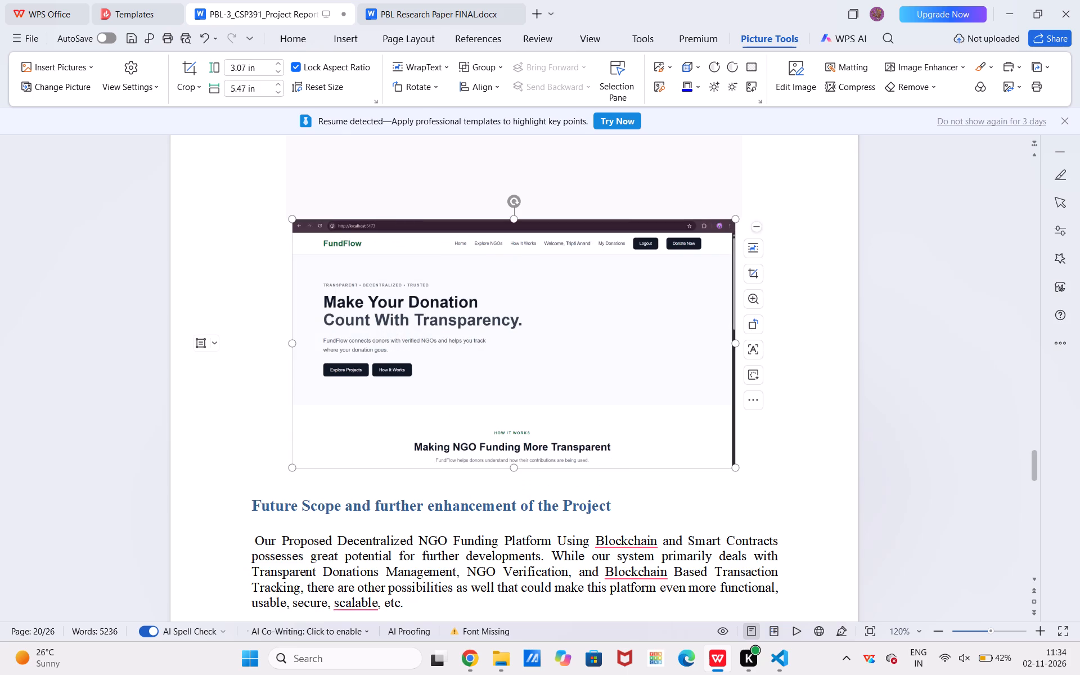
left_click_drag(515, 218, 514, 223)
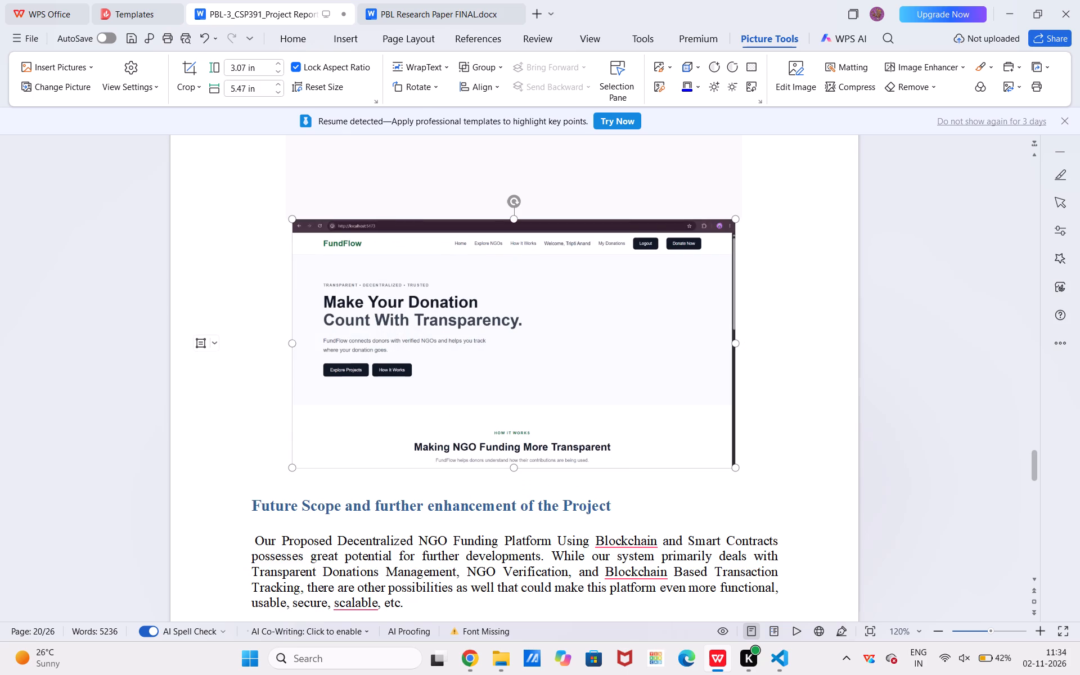
left_click_drag(514, 223, 508, 248)
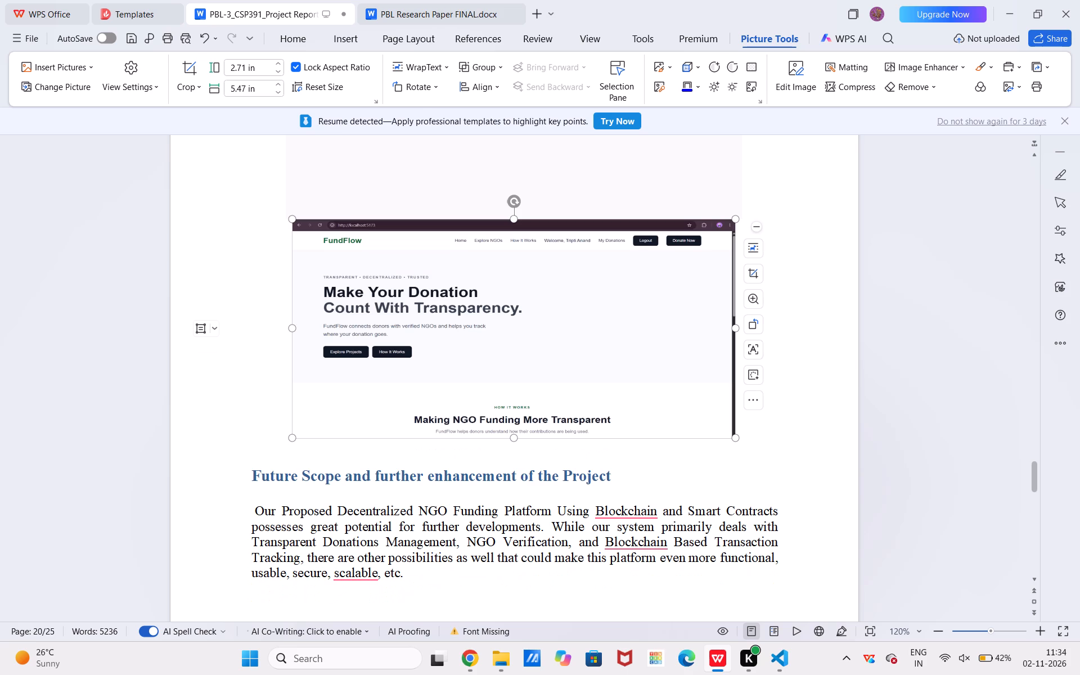
Check the order of the inserted images in the report against the screenshot order suggested in the ChatGPT conversation.
scroll(517, 424, "up", 10)
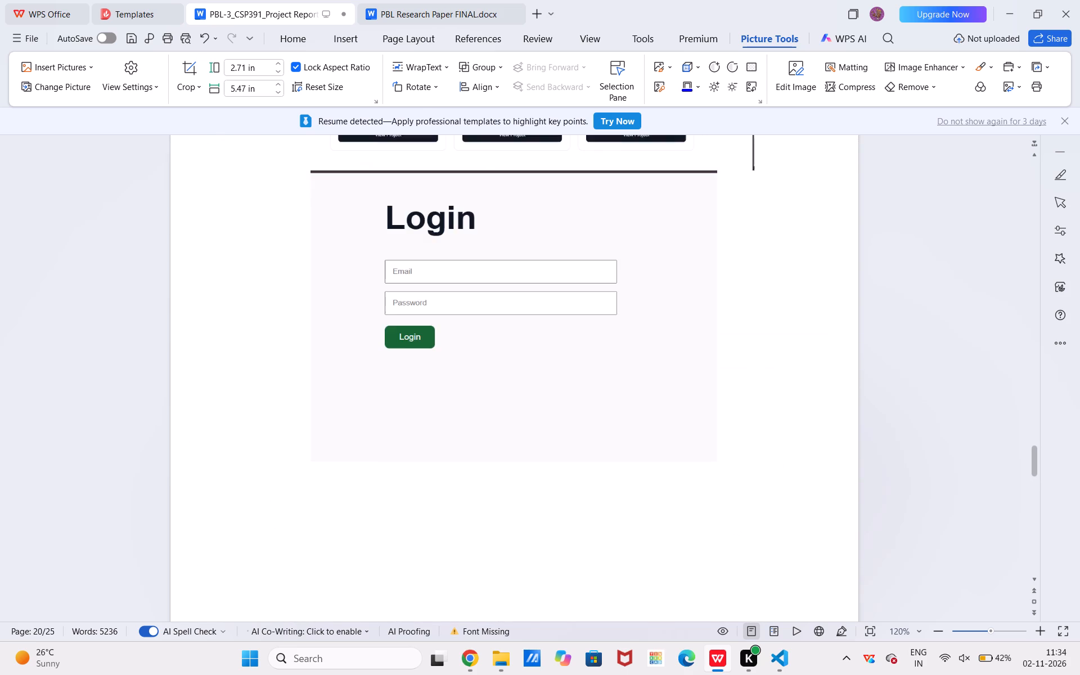
scroll(517, 424, "up", 6)
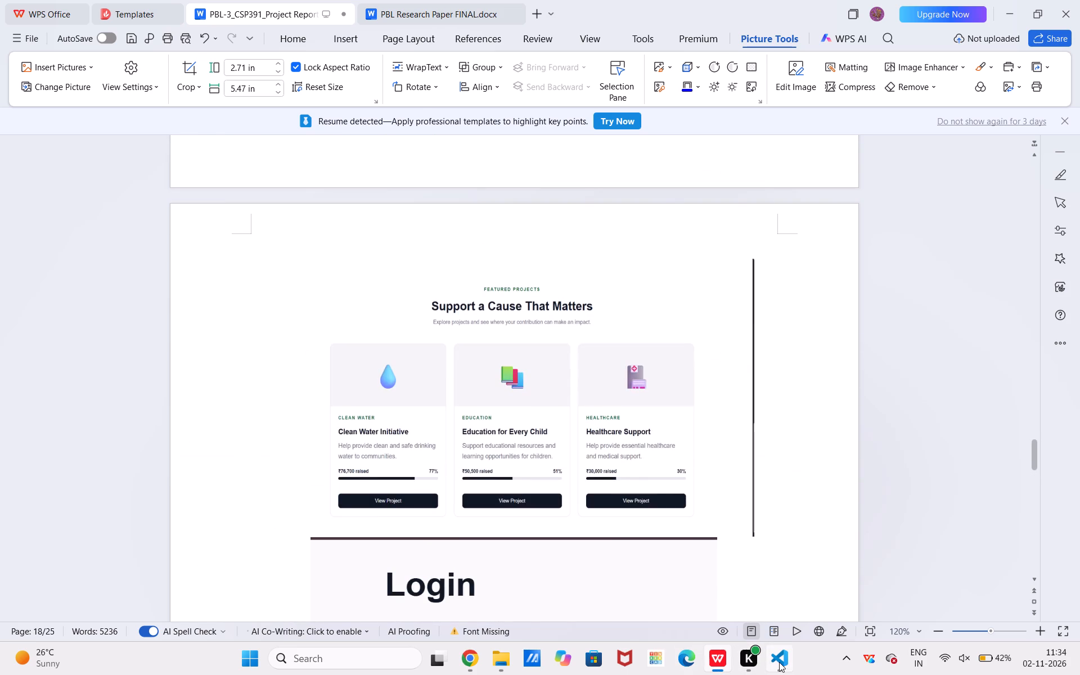
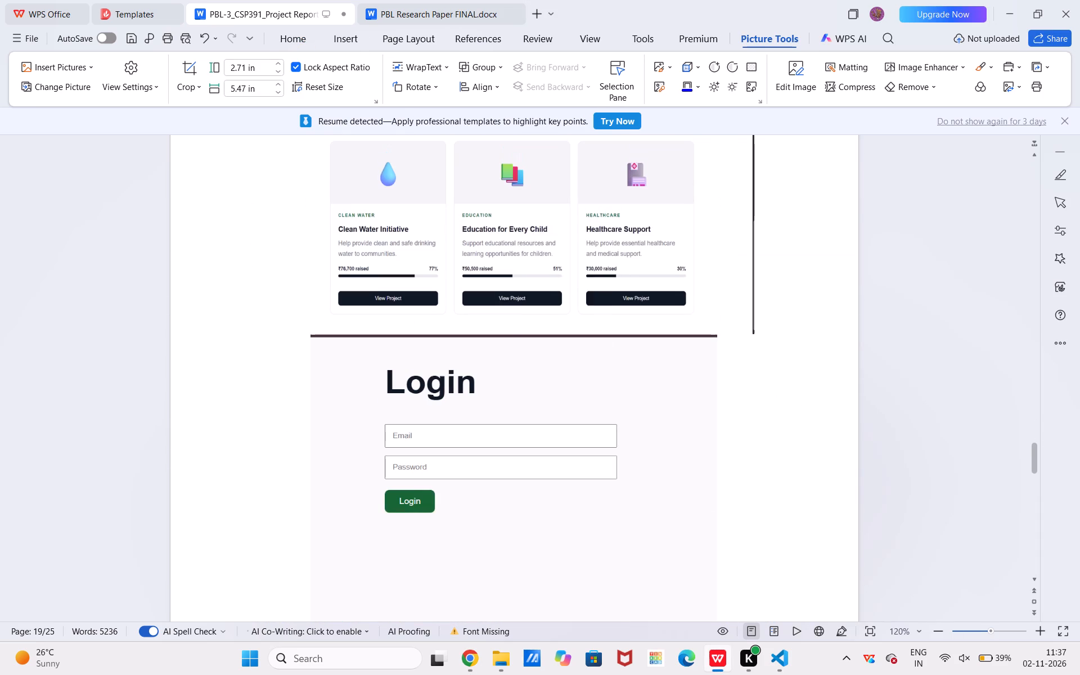
left_click(706, 220)
left_click_drag(757, 336, 691, 314)
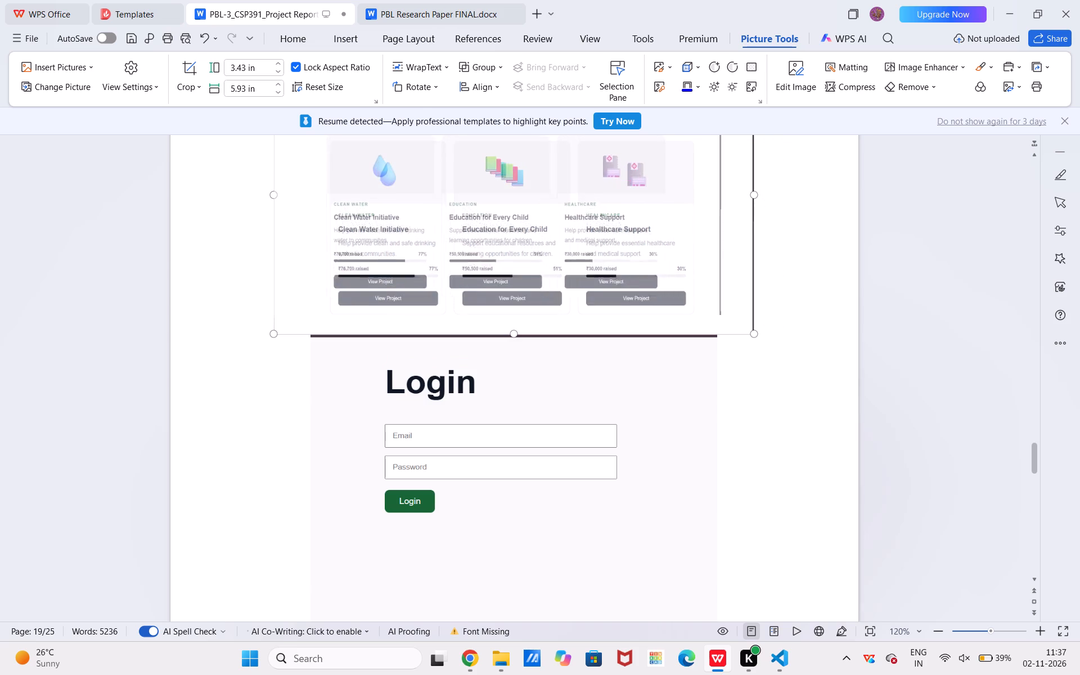
left_click_drag(691, 314, 674, 309)
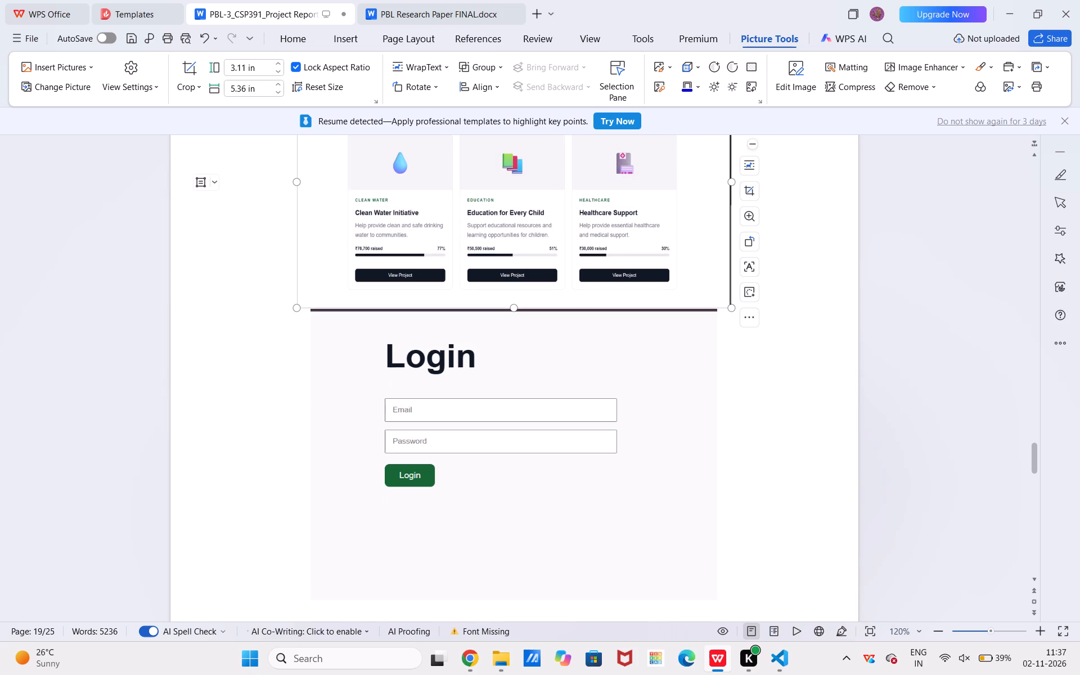
left_click_drag(730, 309, 688, 289)
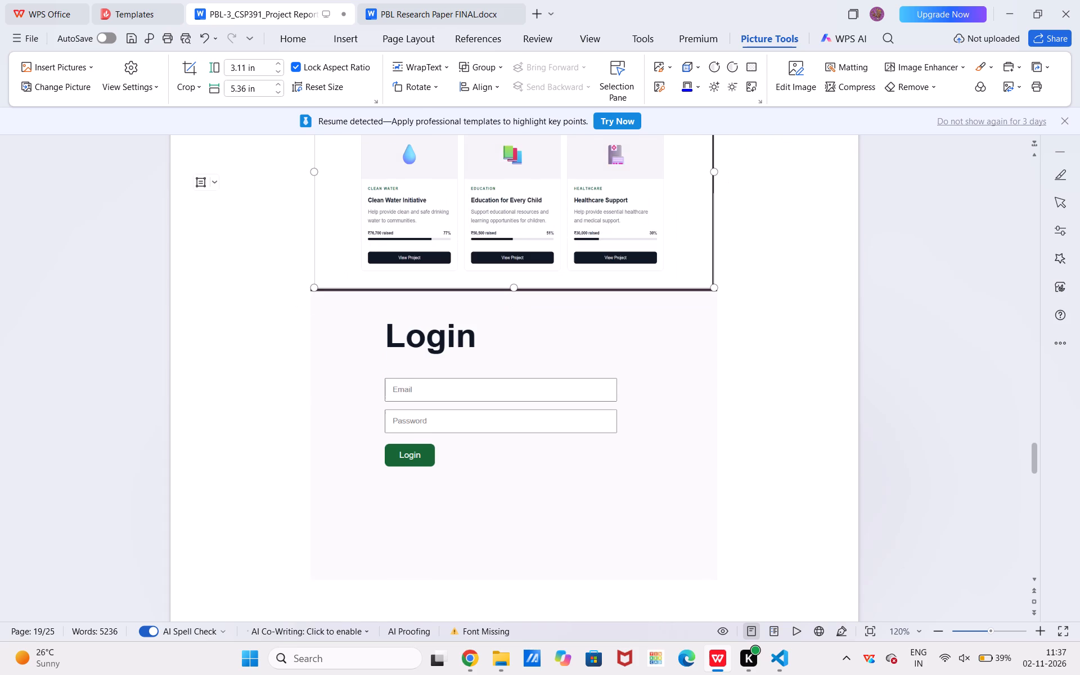
left_click(771, 422)
Shrink the Create Account image to about 3.89 in high by 4.99 in wide.
scroll(771, 422, "down", 6)
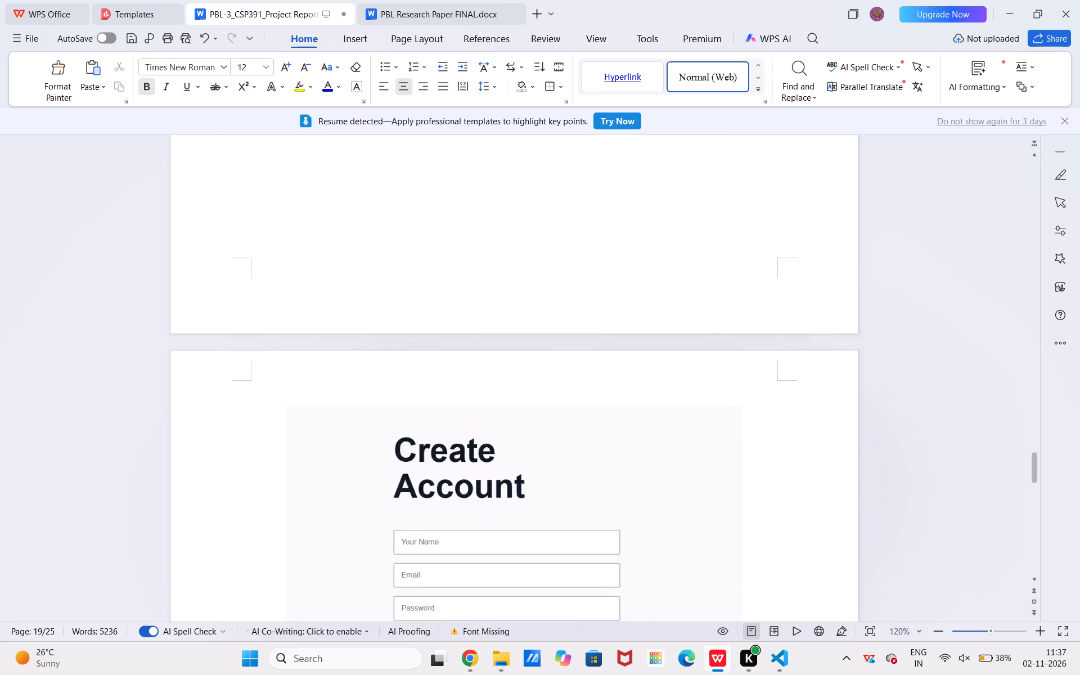
scroll(771, 422, "down", 3)
scroll(771, 422, "up", 2)
scroll(771, 422, "down", 1)
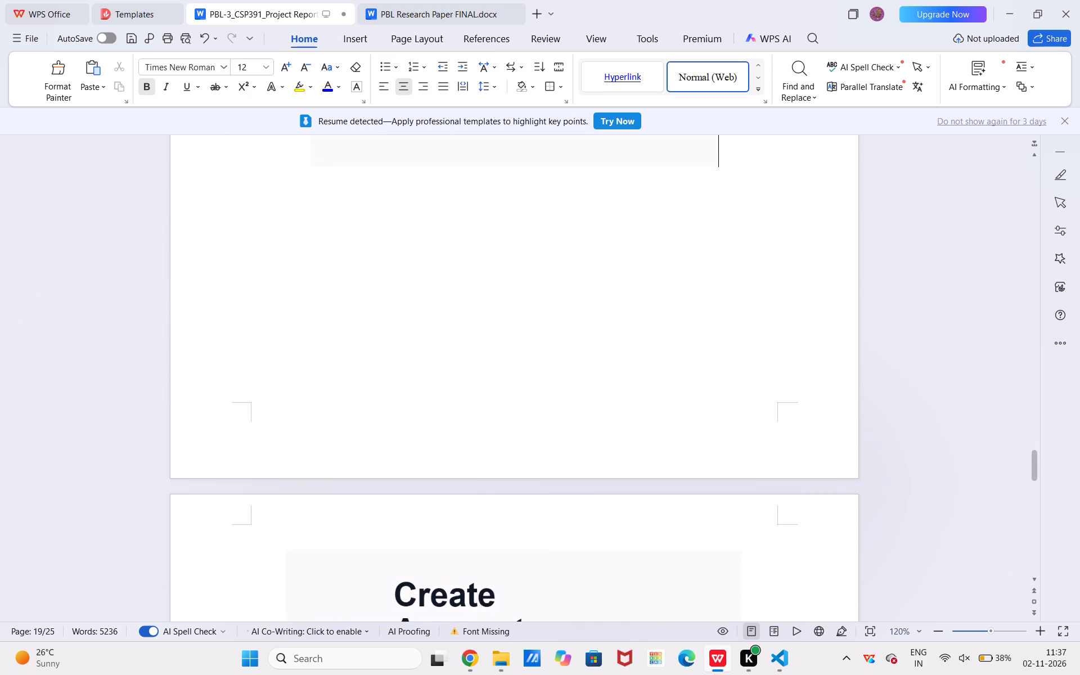
scroll(771, 422, "down", 1)
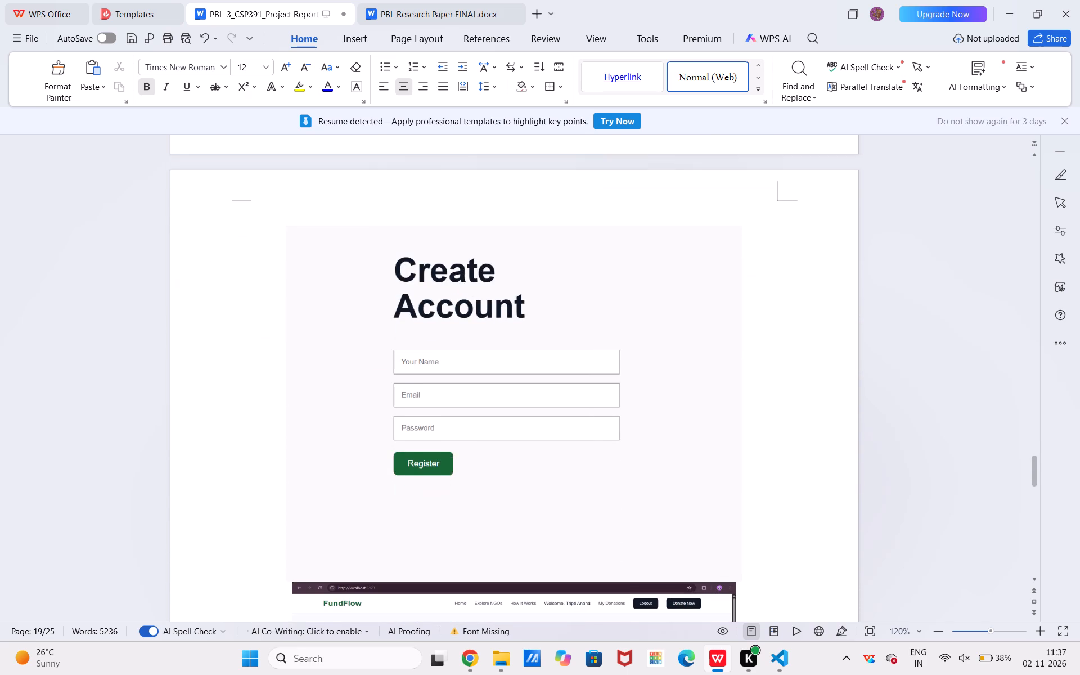
scroll(771, 422, "down", 1)
left_click(664, 460)
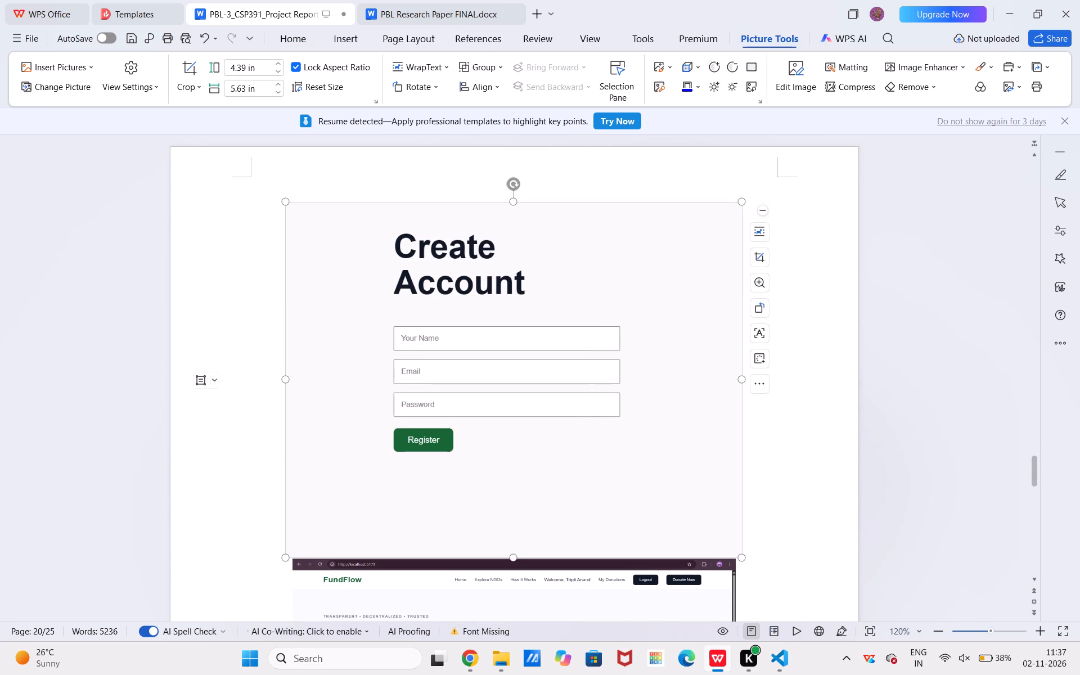
left_click_drag(739, 561, 686, 500)
scroll(686, 500, "up", 4)
scroll(686, 500, "down", 1)
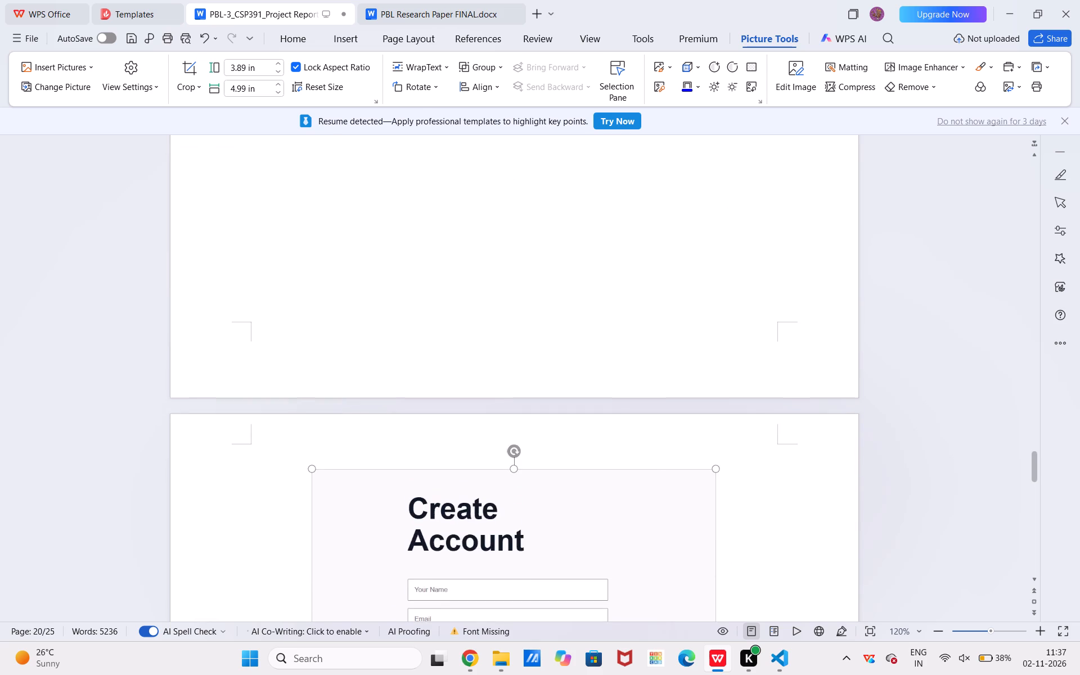
Shrink the FundFlow home page image above "Future Scope" to about 2.45 in high by 4.95 in wide.
scroll(686, 500, "down", 3)
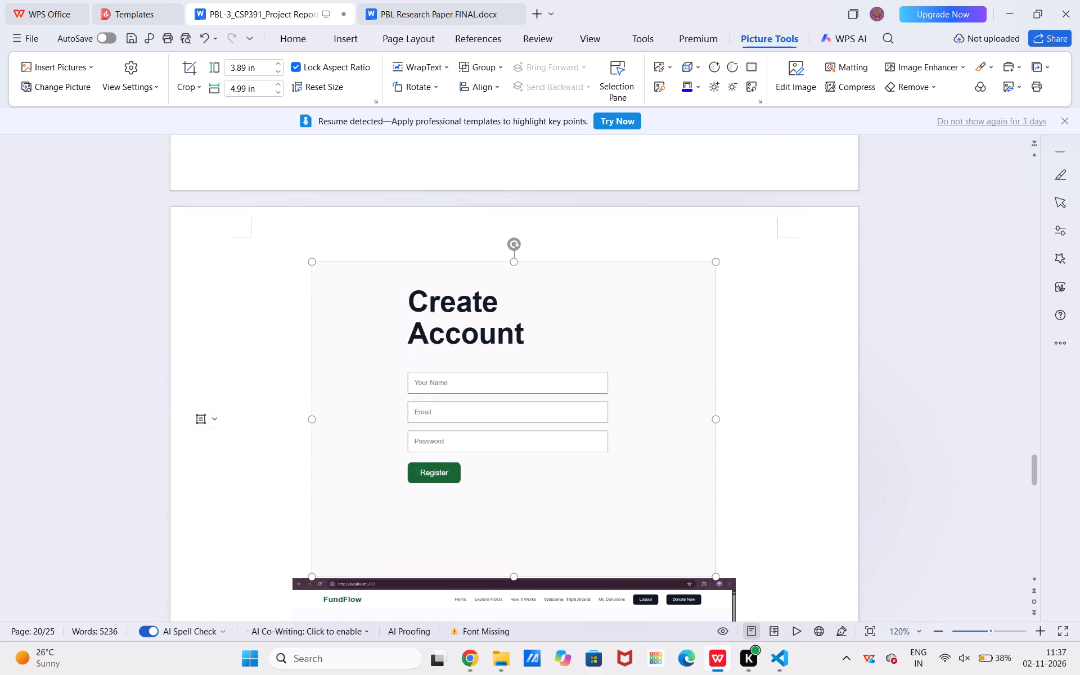
scroll(686, 500, "down", 2)
left_click(679, 471)
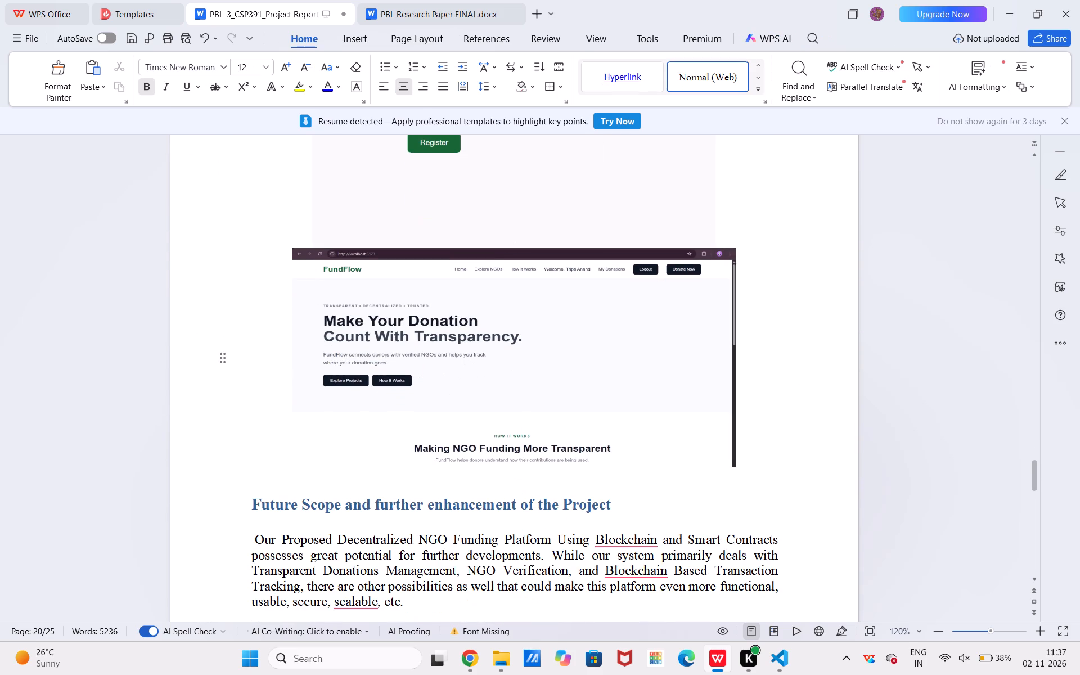
left_click(703, 396)
left_click_drag(736, 469, 694, 414)
left_click(745, 452)
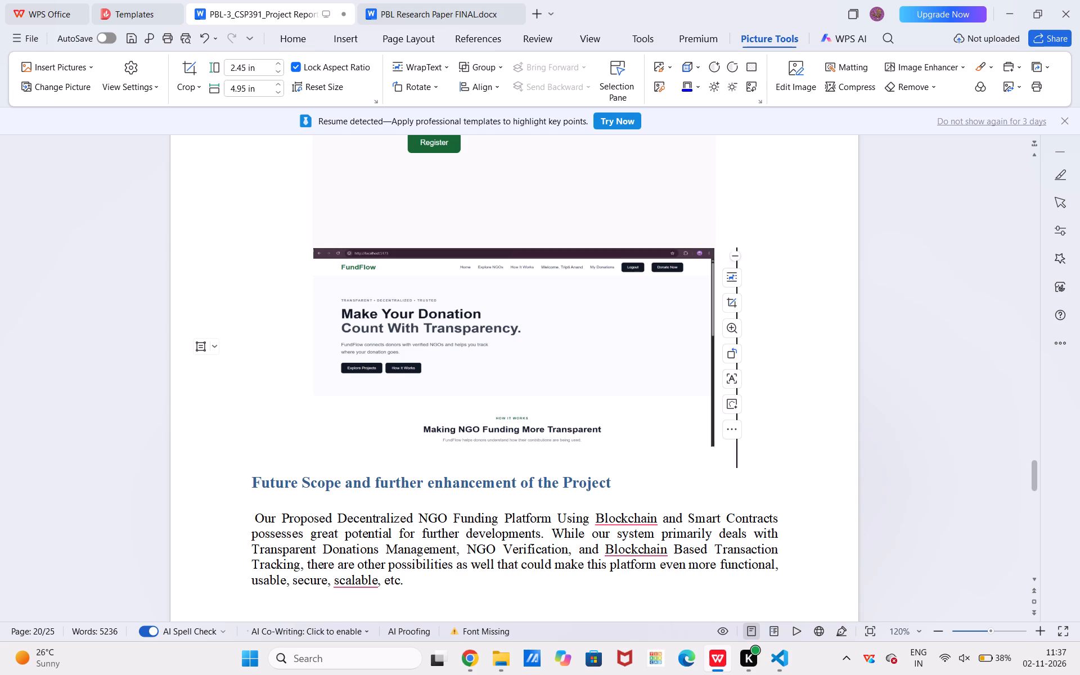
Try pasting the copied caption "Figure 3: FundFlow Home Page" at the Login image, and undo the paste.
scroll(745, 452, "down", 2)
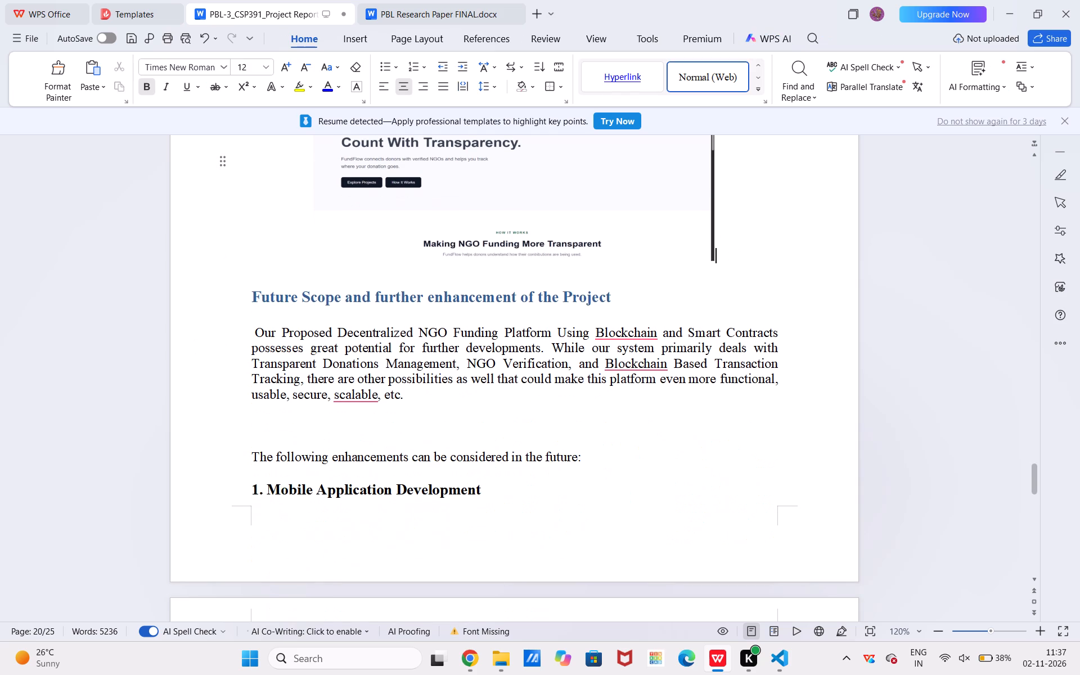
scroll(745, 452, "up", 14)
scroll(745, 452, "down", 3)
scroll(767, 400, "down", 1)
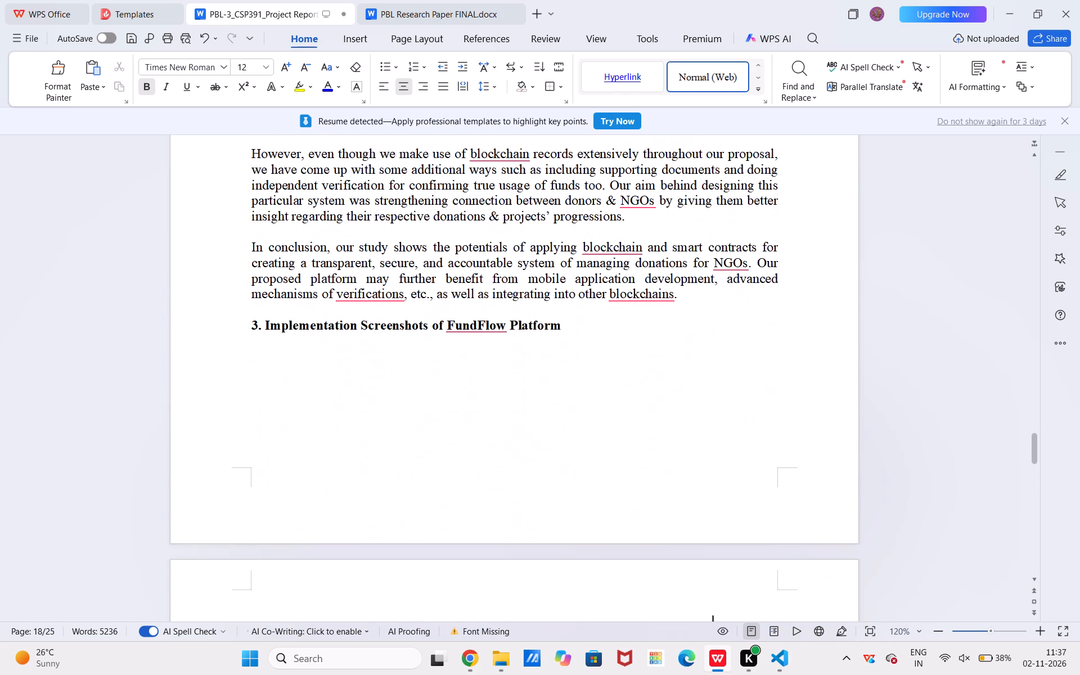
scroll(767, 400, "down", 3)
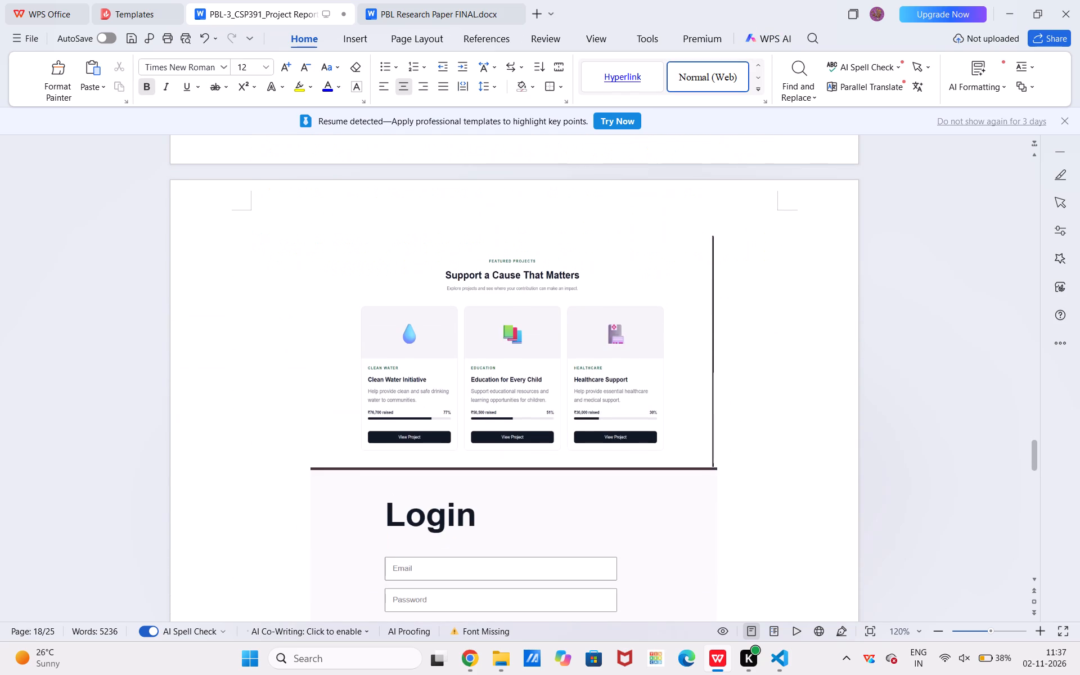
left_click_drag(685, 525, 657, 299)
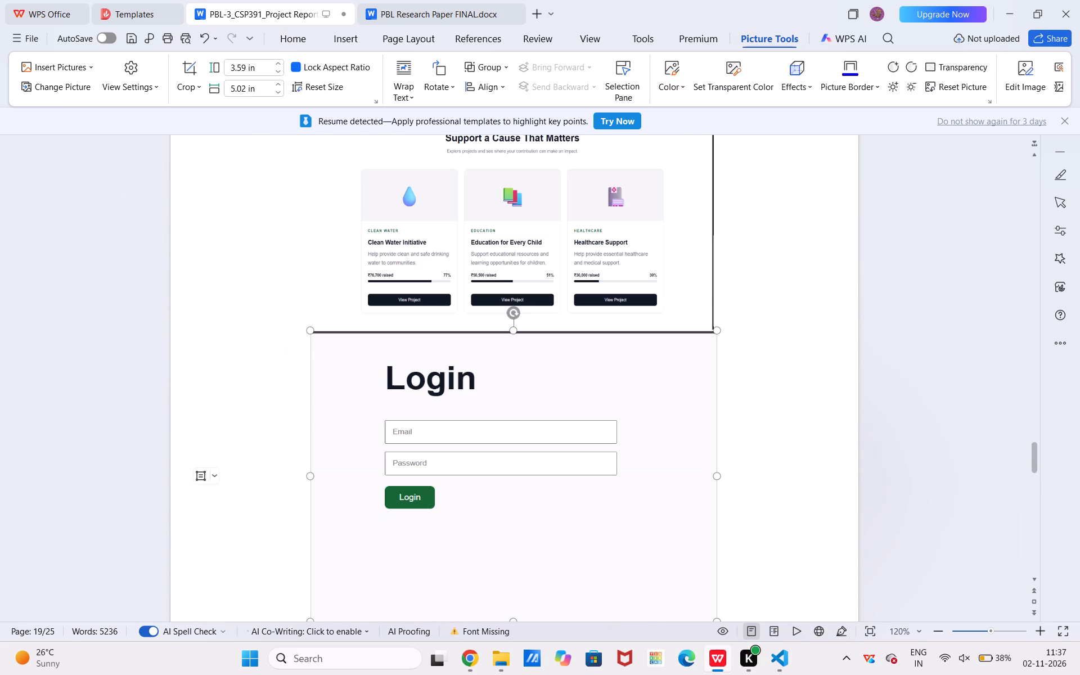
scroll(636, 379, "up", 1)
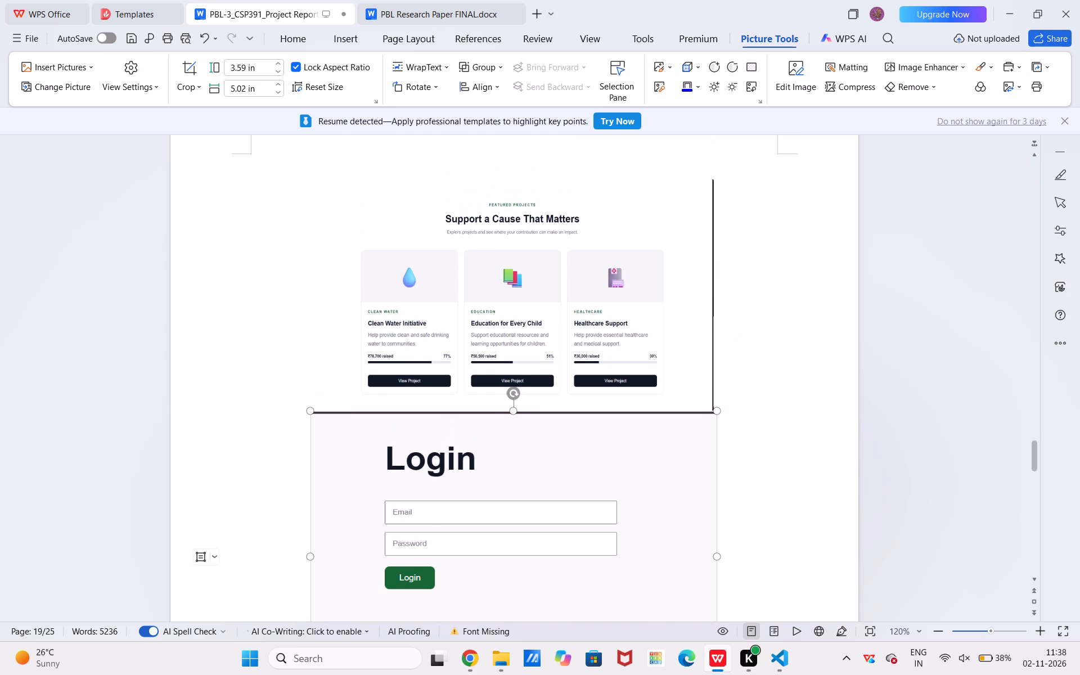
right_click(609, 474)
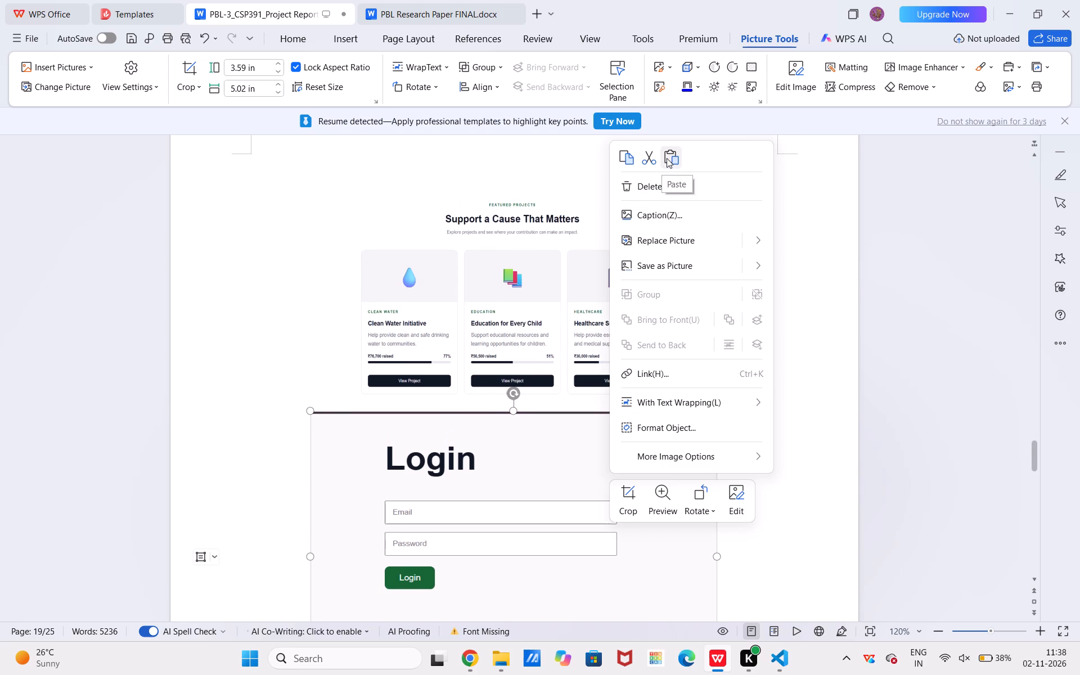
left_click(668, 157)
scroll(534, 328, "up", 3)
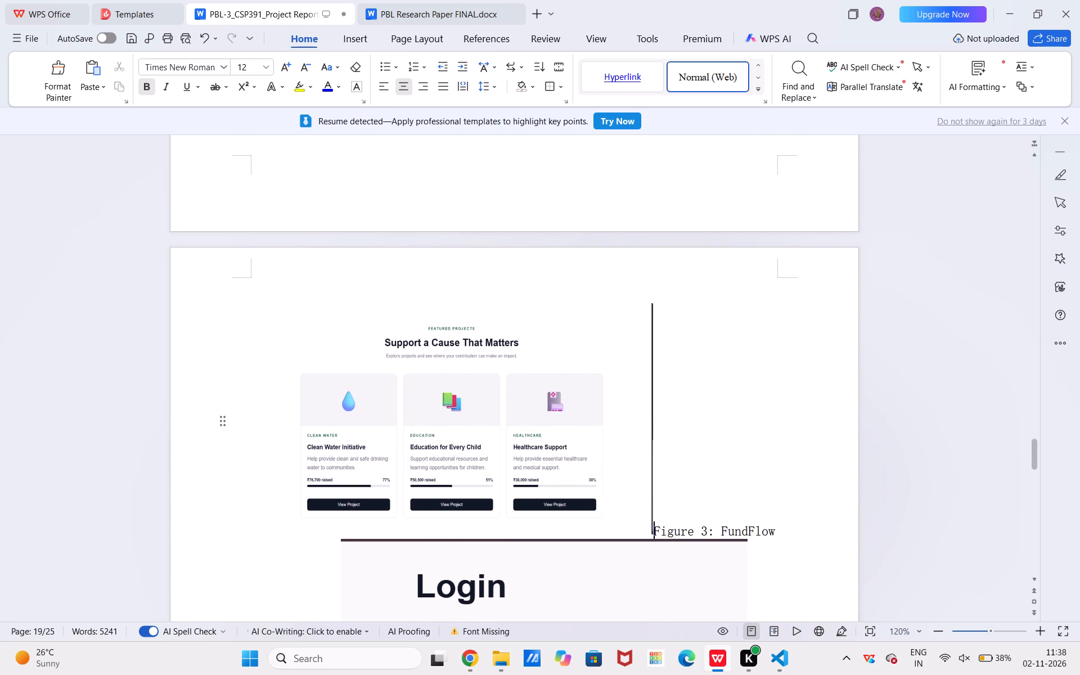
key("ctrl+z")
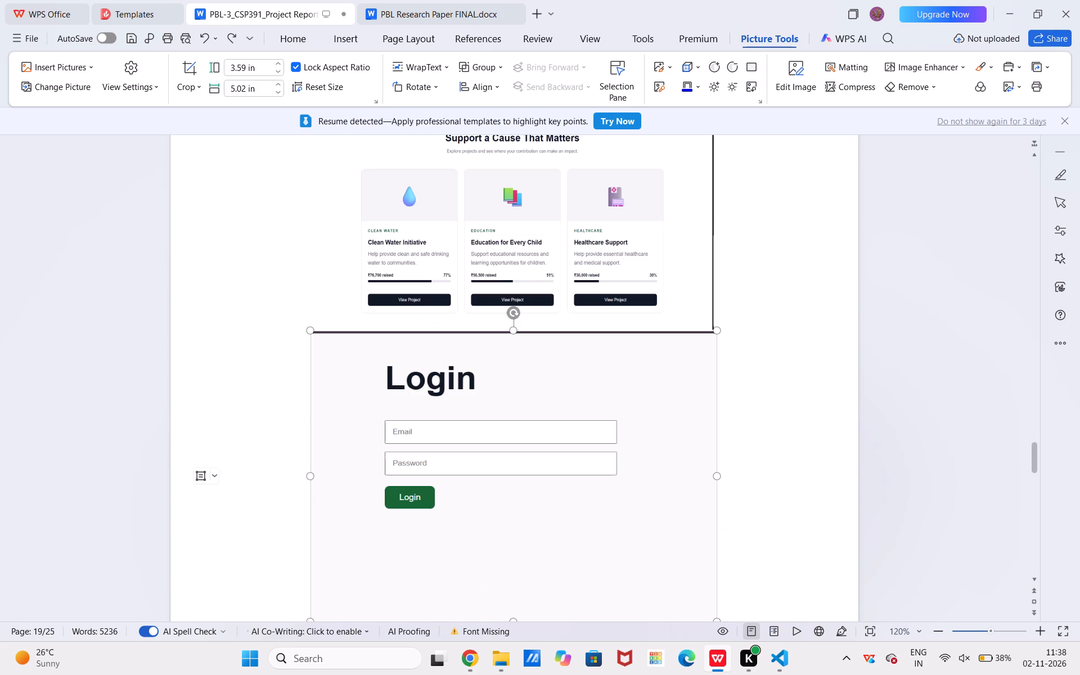
Start a blank line below the "3. Implementation Screenshots of FundFlow Platform" heading.
scroll(534, 328, "up", 4)
left_click(527, 253)
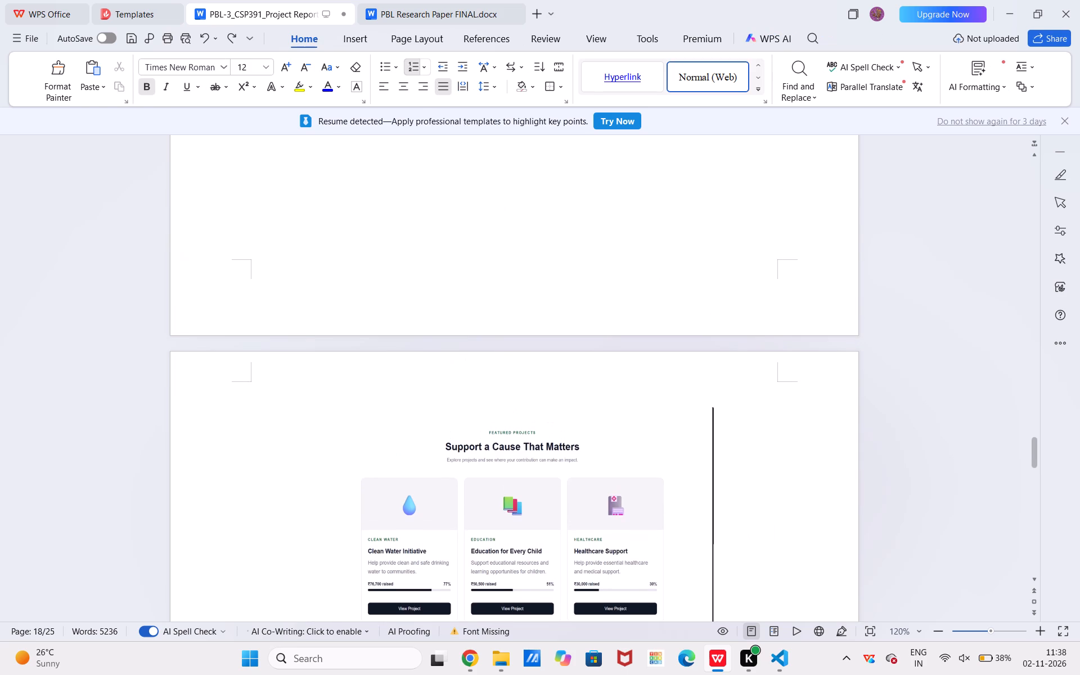
right_click(527, 253)
scroll(527, 253, "up", 2)
left_click(463, 252)
scroll(463, 252, "up", 1)
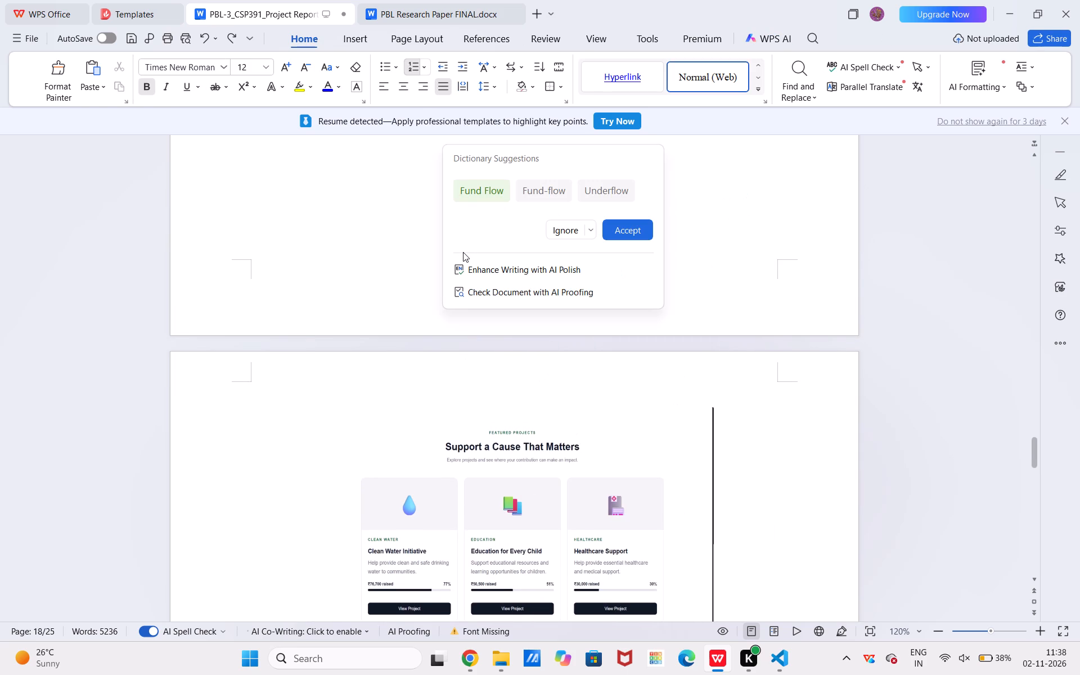
left_click(717, 269)
scroll(717, 269, "up", 1)
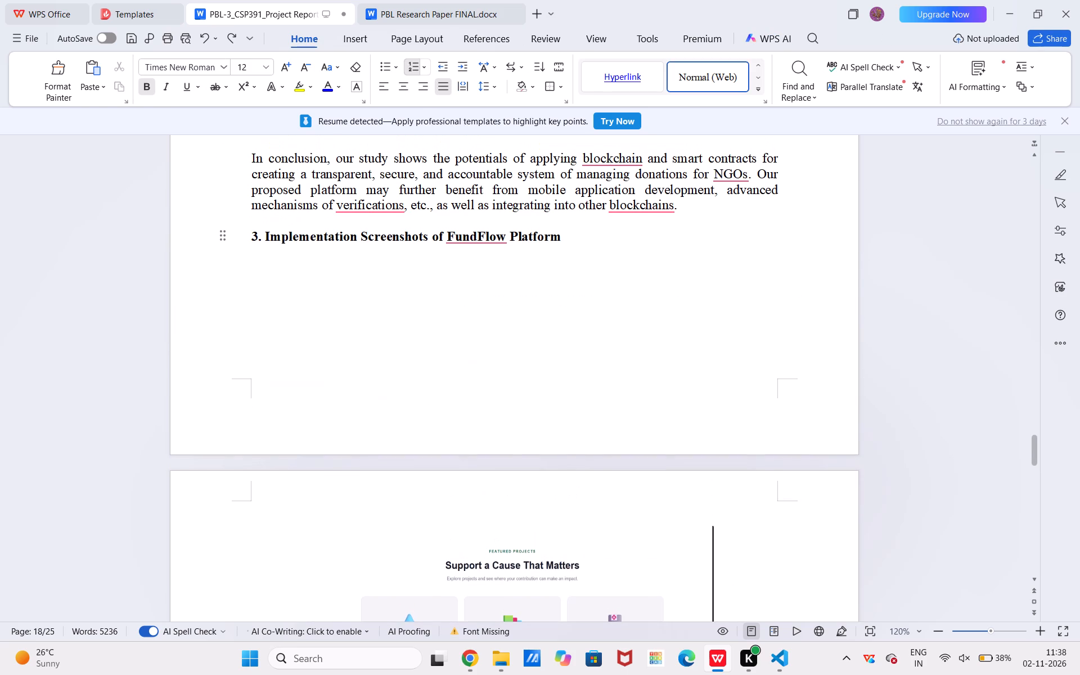
key("Return")
key("BackSpace")
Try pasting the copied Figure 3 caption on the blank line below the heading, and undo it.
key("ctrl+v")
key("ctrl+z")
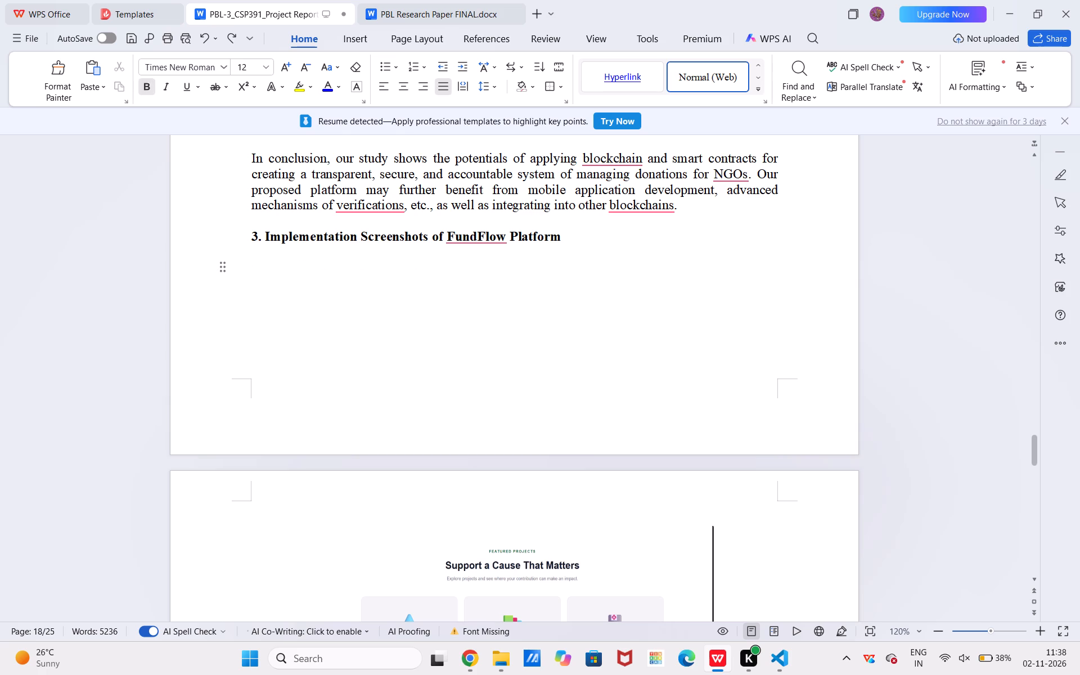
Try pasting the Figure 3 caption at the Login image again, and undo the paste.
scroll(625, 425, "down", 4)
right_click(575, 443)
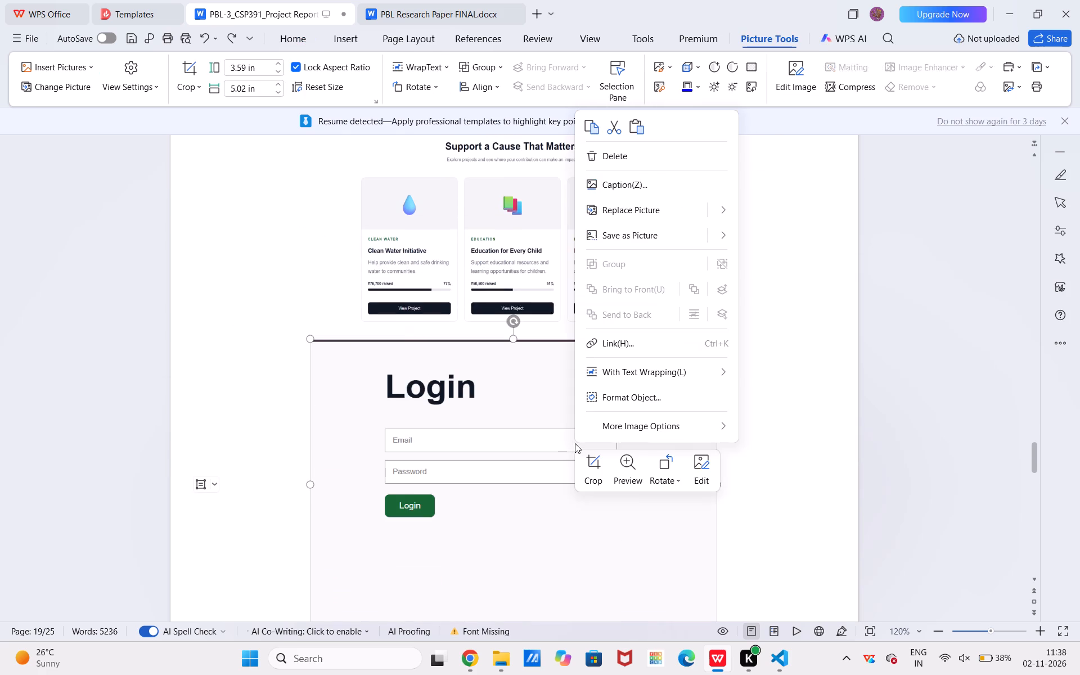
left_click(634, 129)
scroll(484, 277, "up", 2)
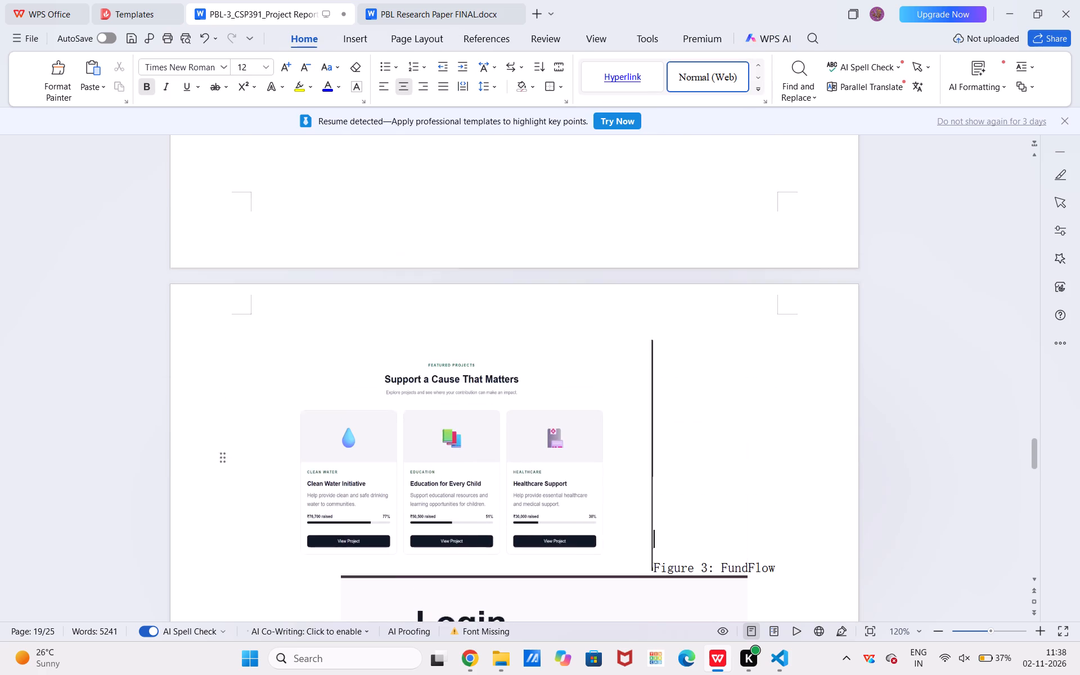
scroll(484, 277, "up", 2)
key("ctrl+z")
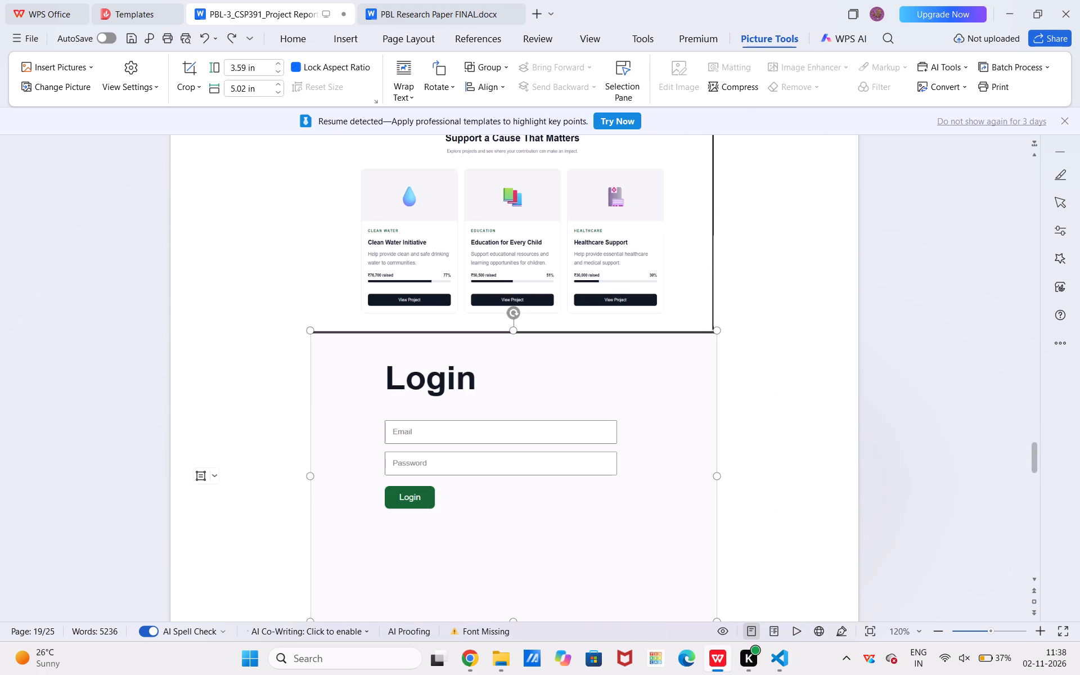
Paste the caption "Figure 3: FundFlow Home Page" at the Create Account image and check its placement in the screenshots section.
scroll(436, 436, "down", 6)
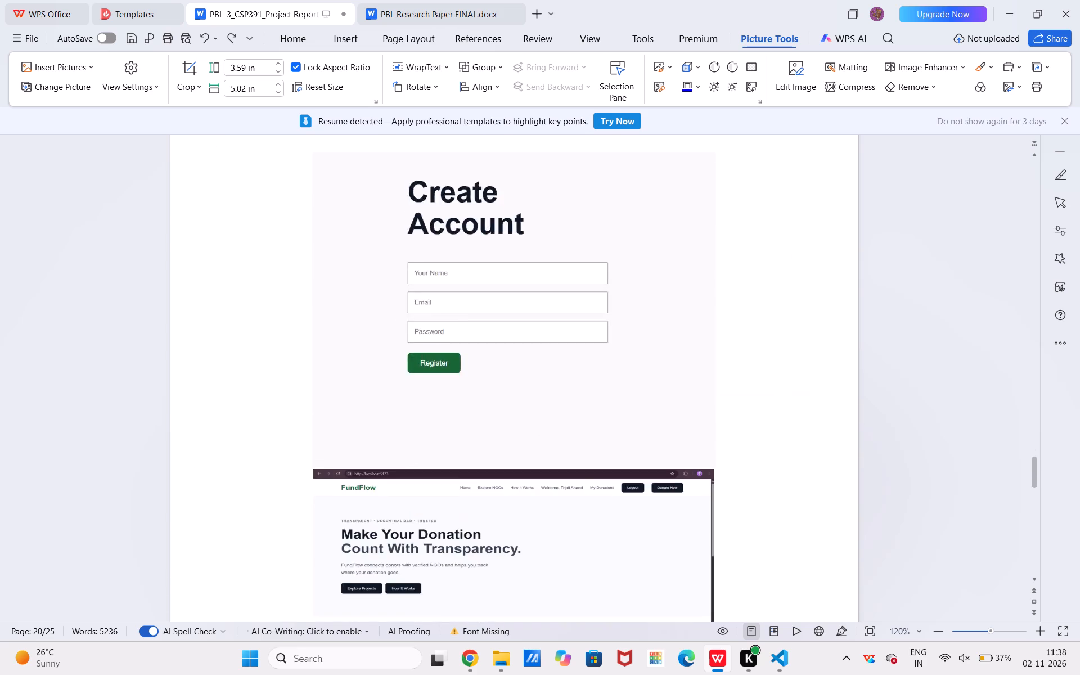
scroll(436, 436, "down", 2)
right_click(463, 310)
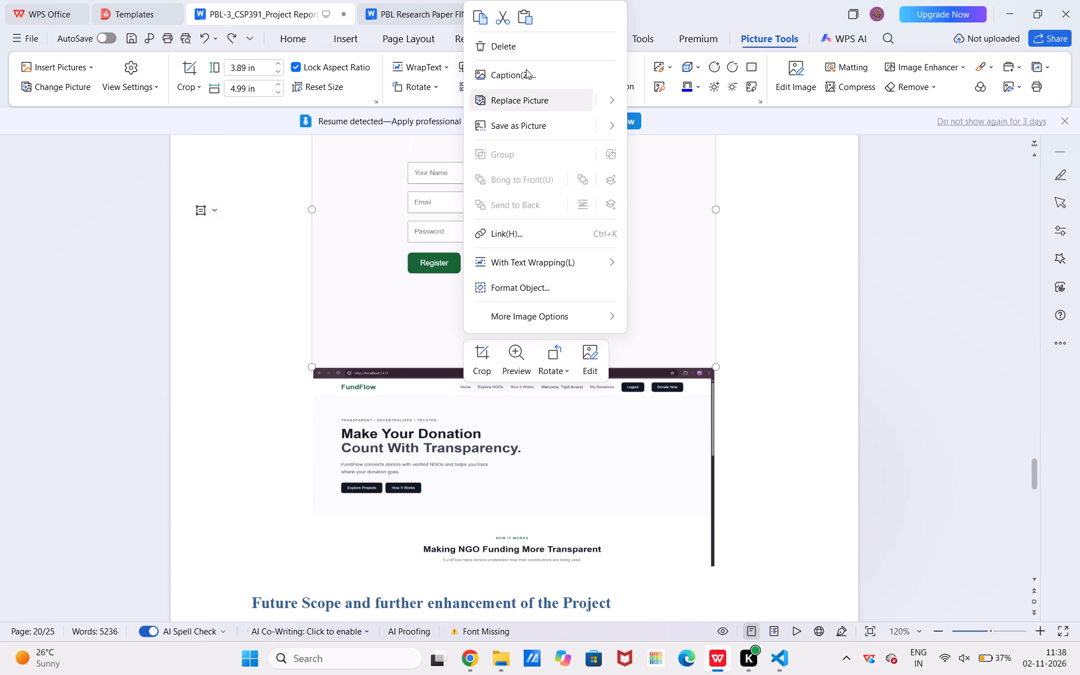
left_click(523, 17)
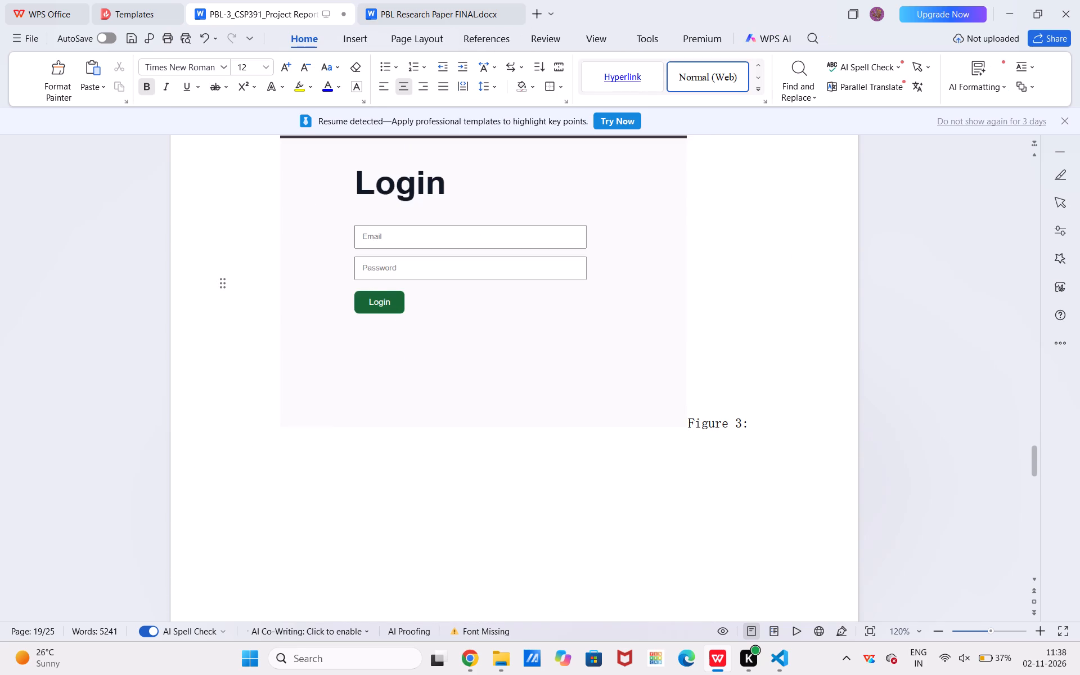
scroll(502, 277, "down", 6)
scroll(502, 277, "up", 3)
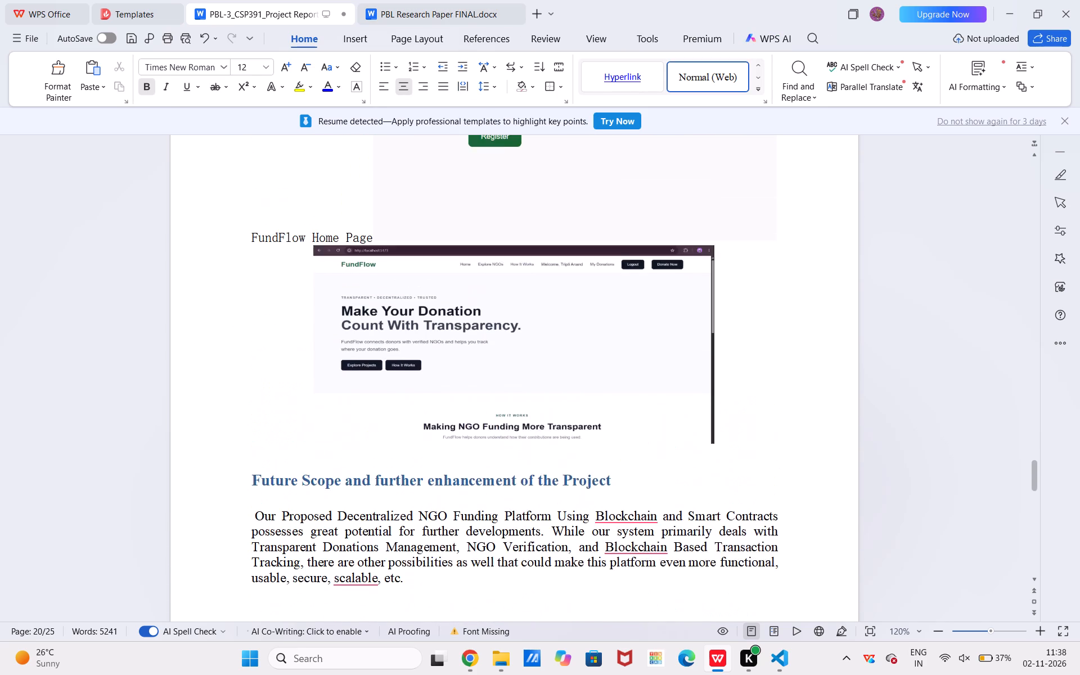
scroll(502, 277, "up", 12)
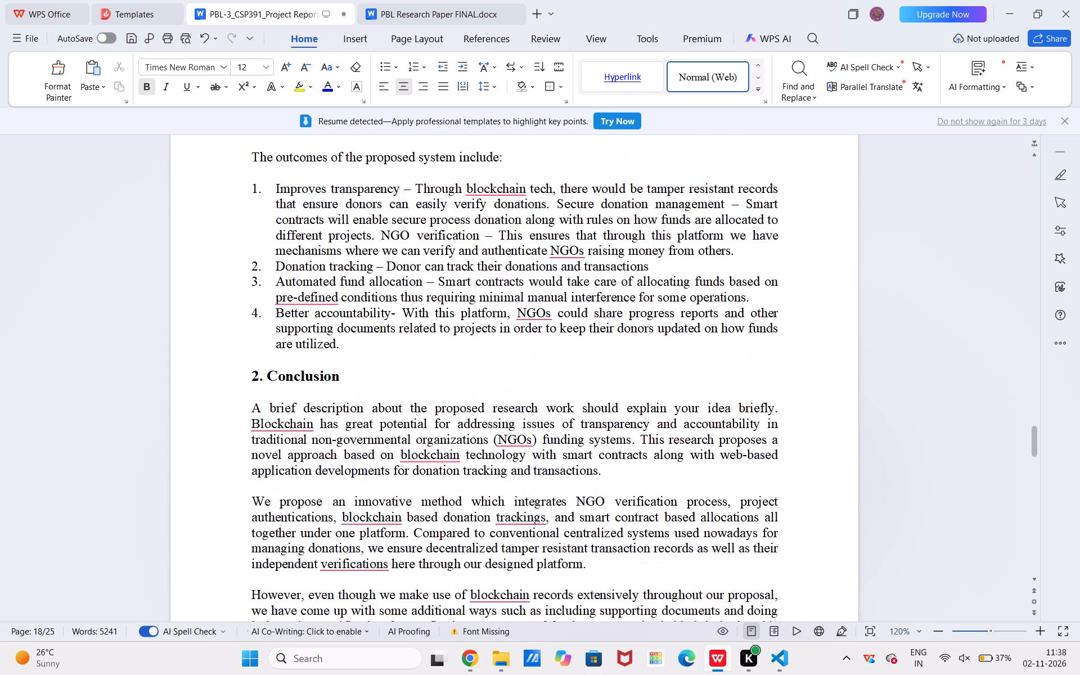
scroll(502, 277, "down", 4)
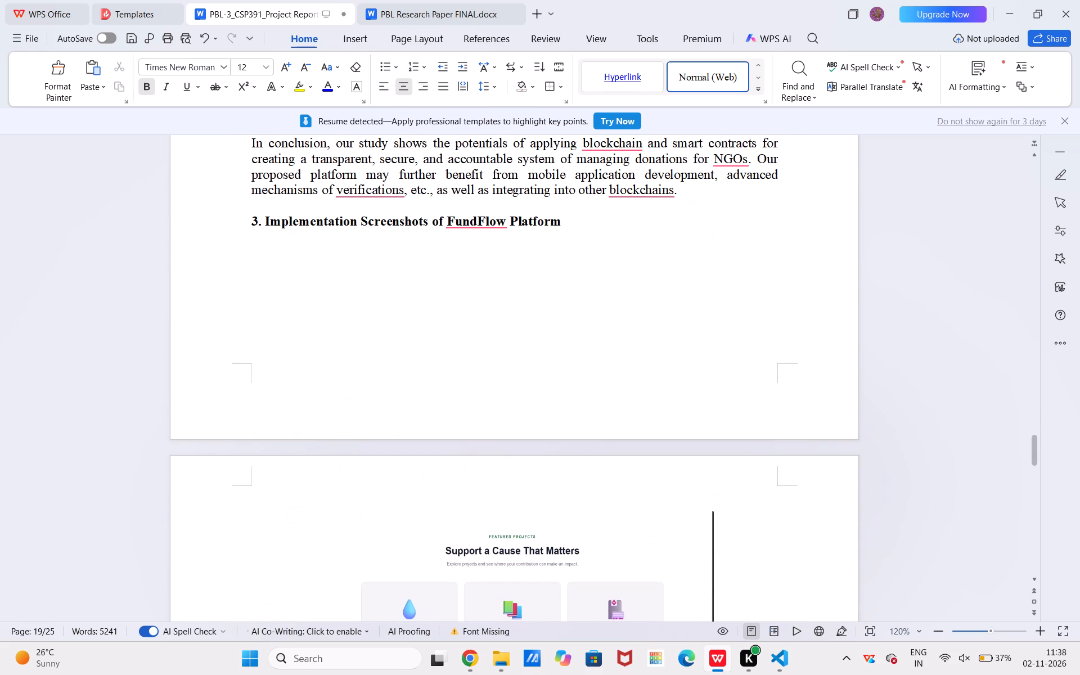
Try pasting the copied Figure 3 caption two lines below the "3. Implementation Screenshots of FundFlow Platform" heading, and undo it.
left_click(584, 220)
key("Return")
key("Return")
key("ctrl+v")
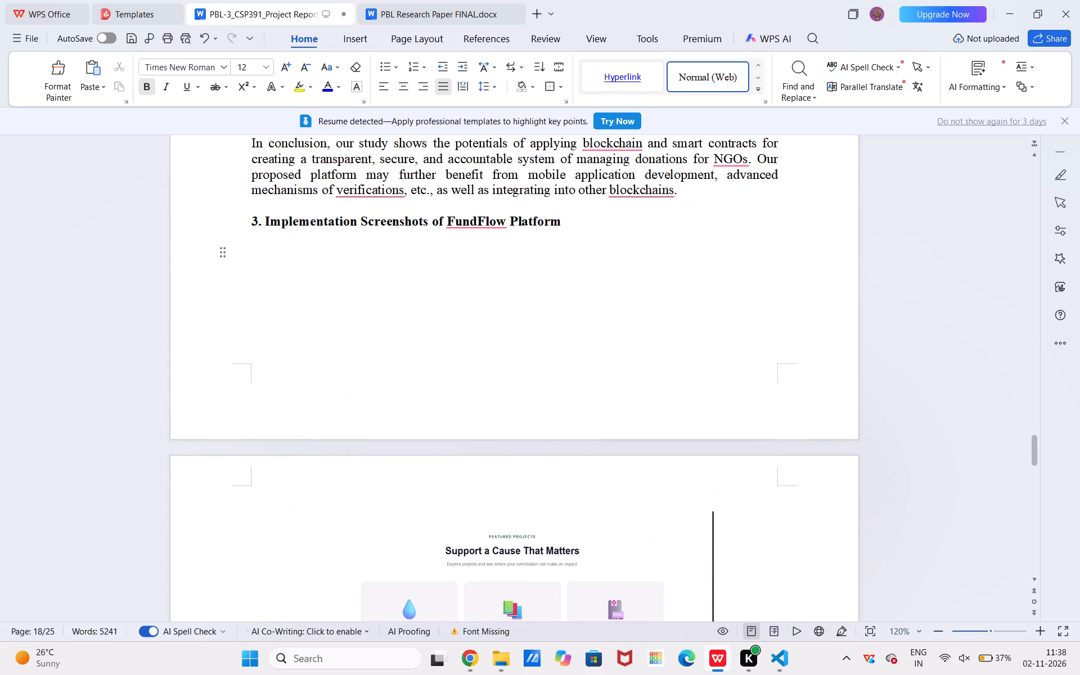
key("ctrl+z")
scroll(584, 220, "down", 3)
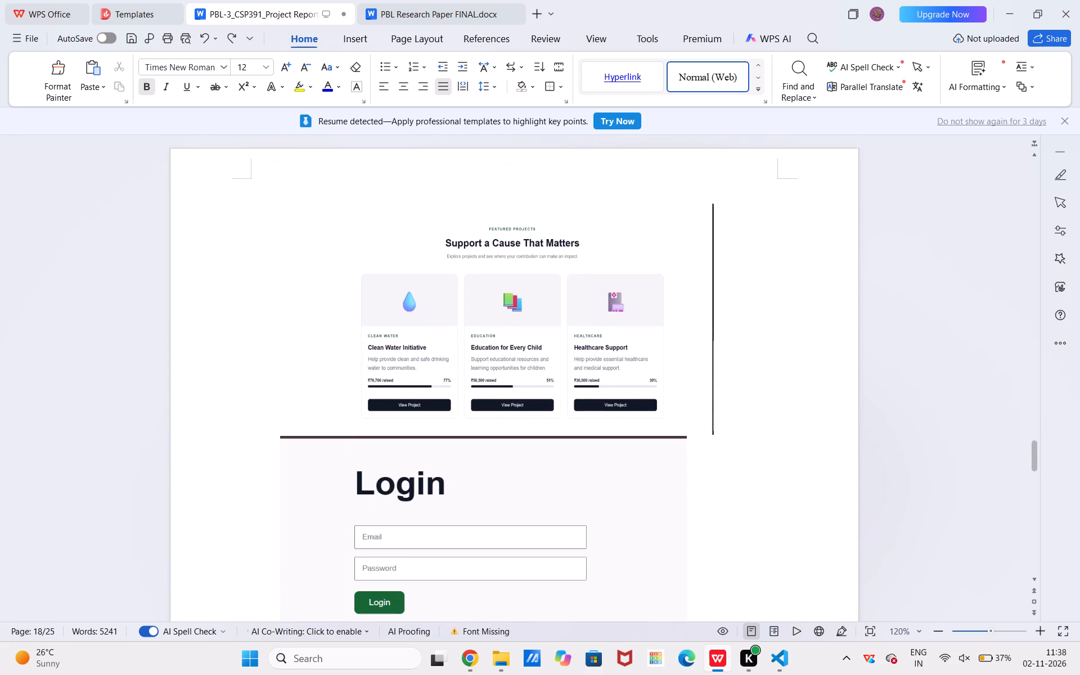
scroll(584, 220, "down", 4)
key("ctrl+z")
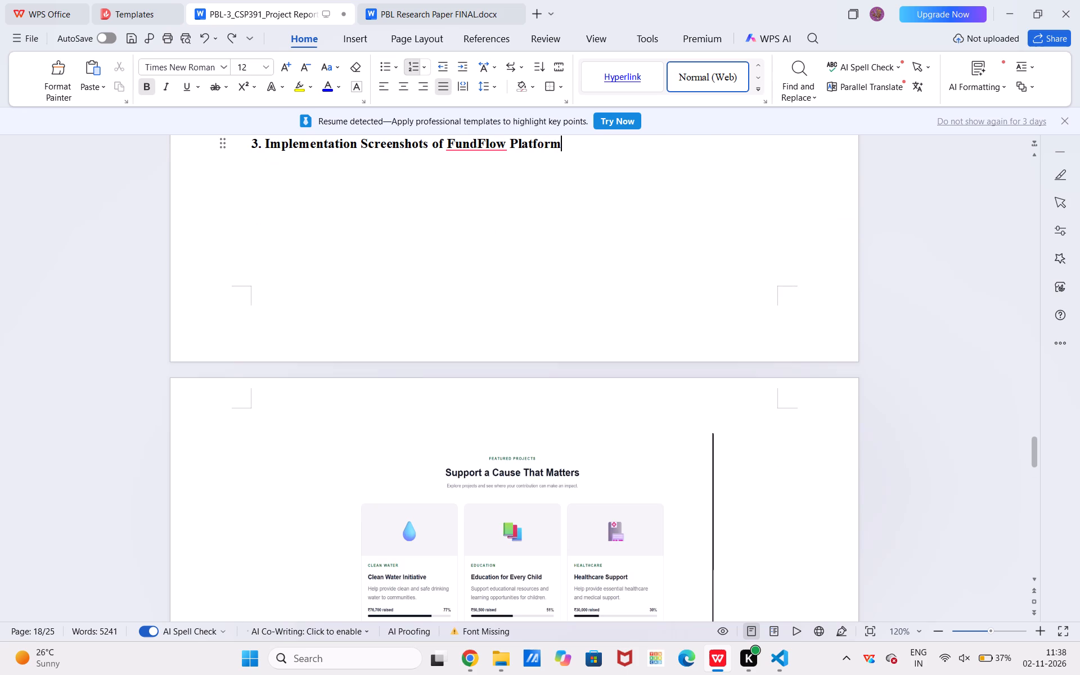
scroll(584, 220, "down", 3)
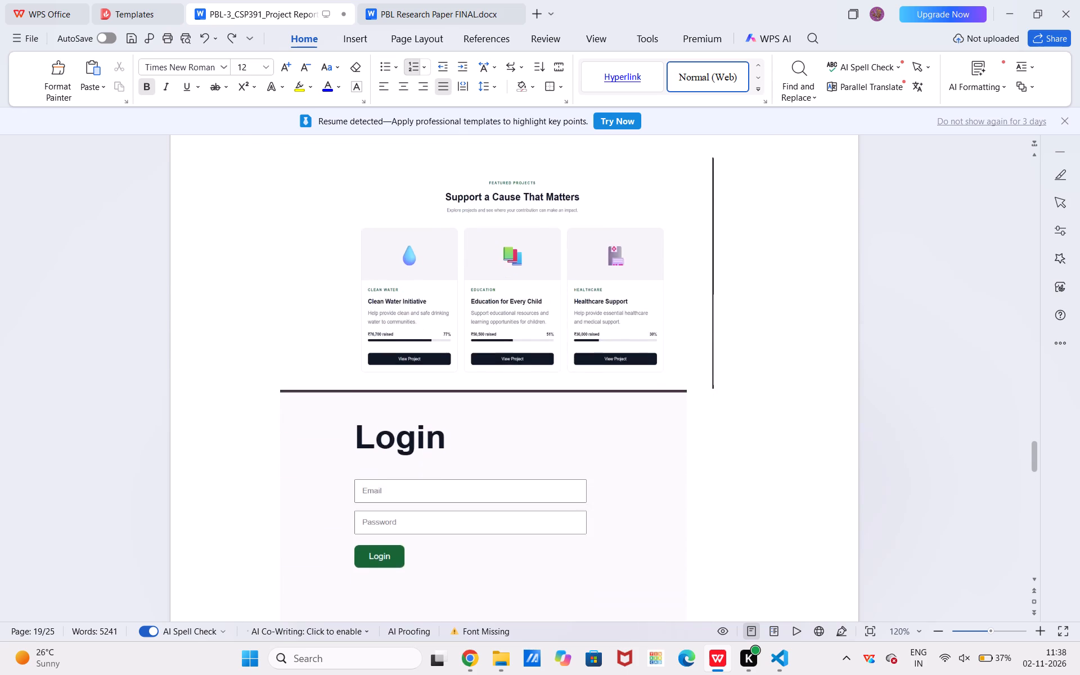
Remove the blank line between the Data Flow Diagram and the "11. Overall Development Process" heading.
scroll(584, 220, "up", 8)
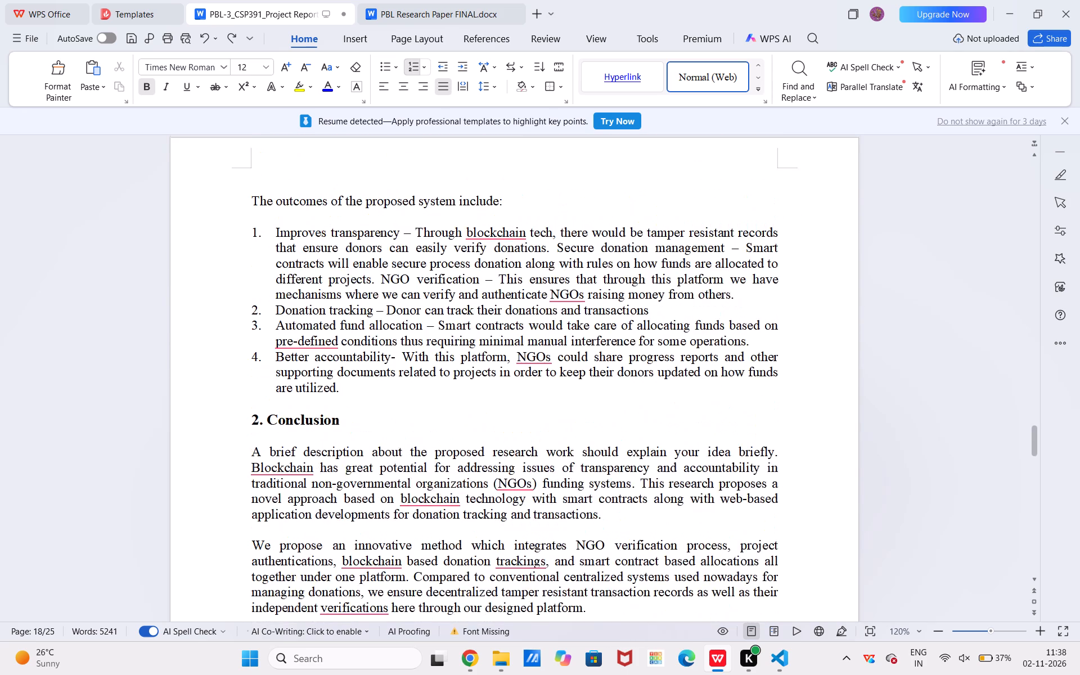
scroll(584, 220, "up", 7)
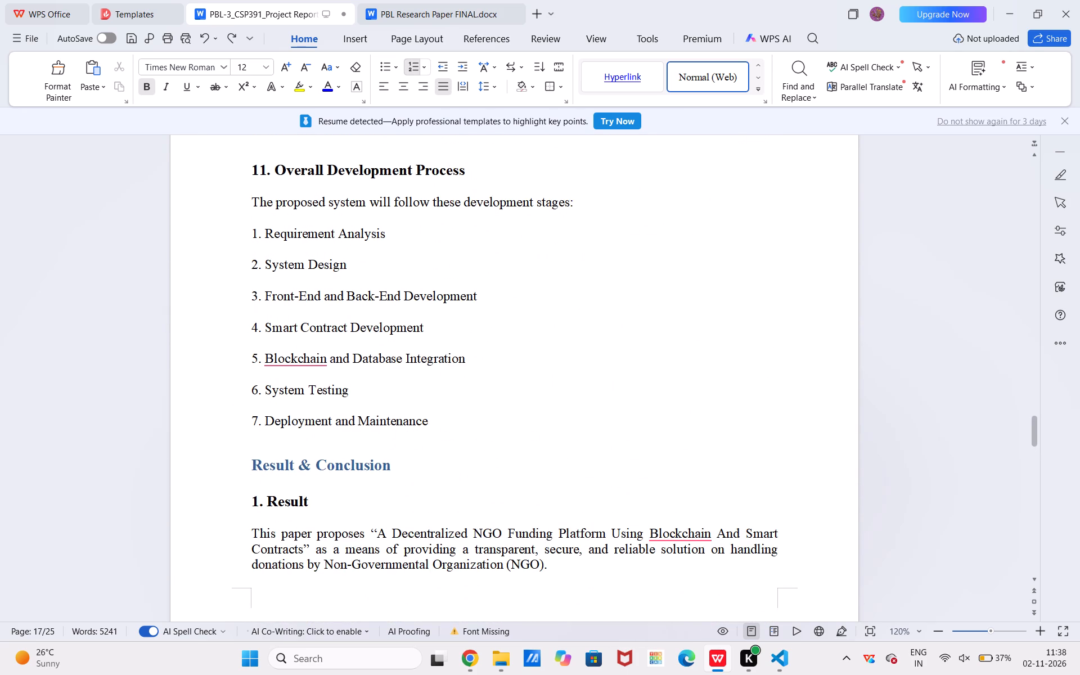
scroll(371, 397, "up", 2)
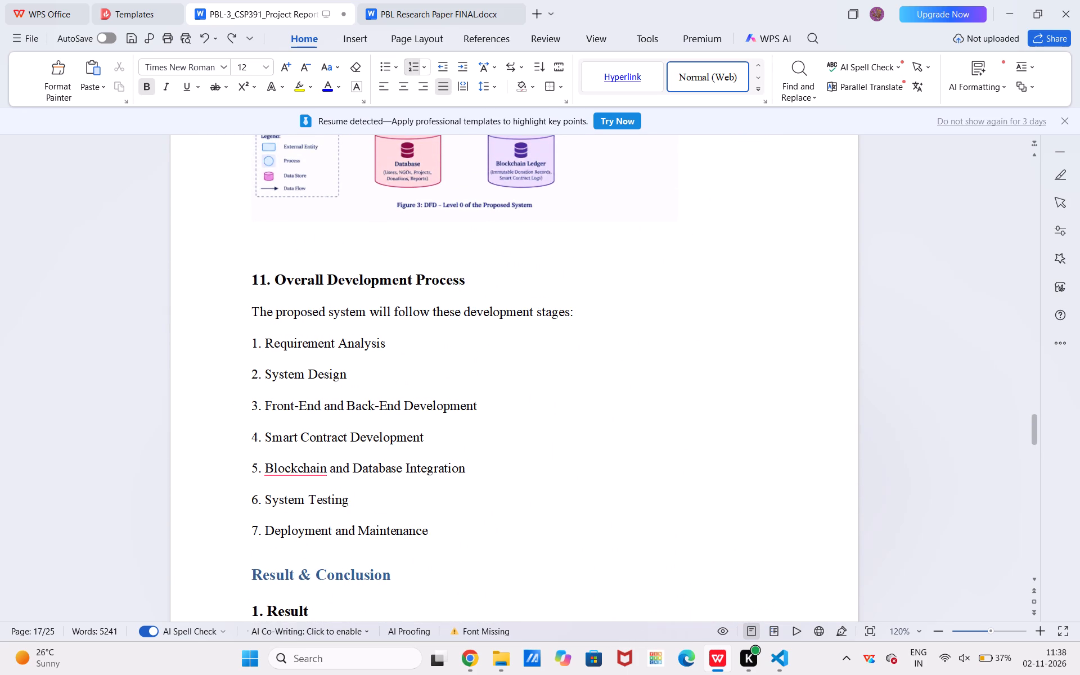
left_click(253, 283)
key("BackSpace")
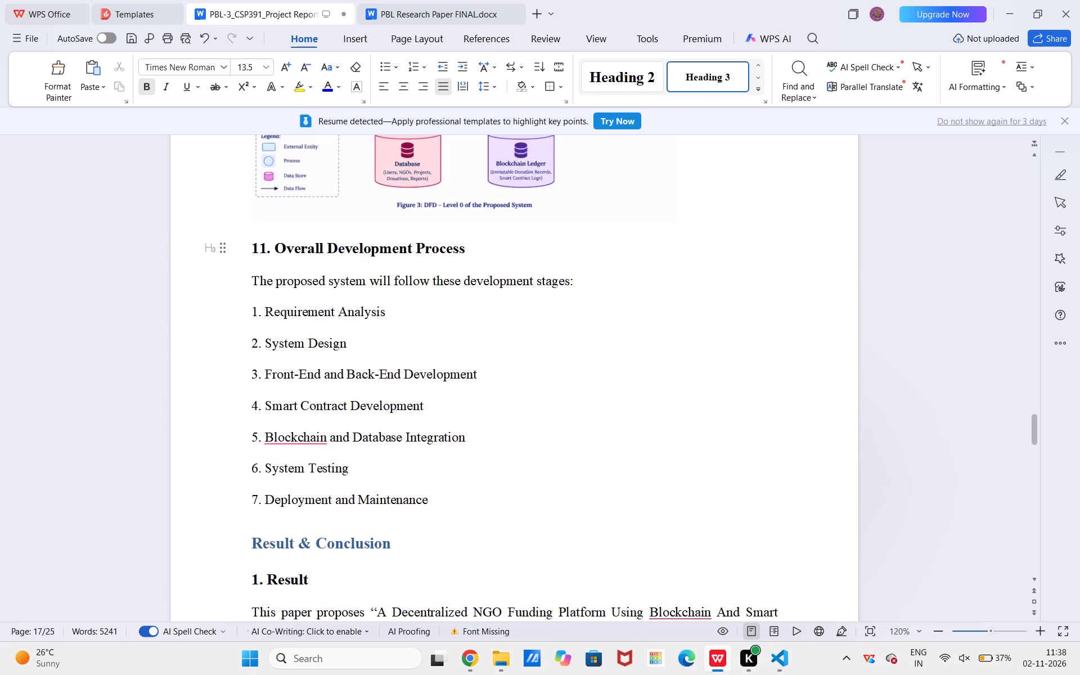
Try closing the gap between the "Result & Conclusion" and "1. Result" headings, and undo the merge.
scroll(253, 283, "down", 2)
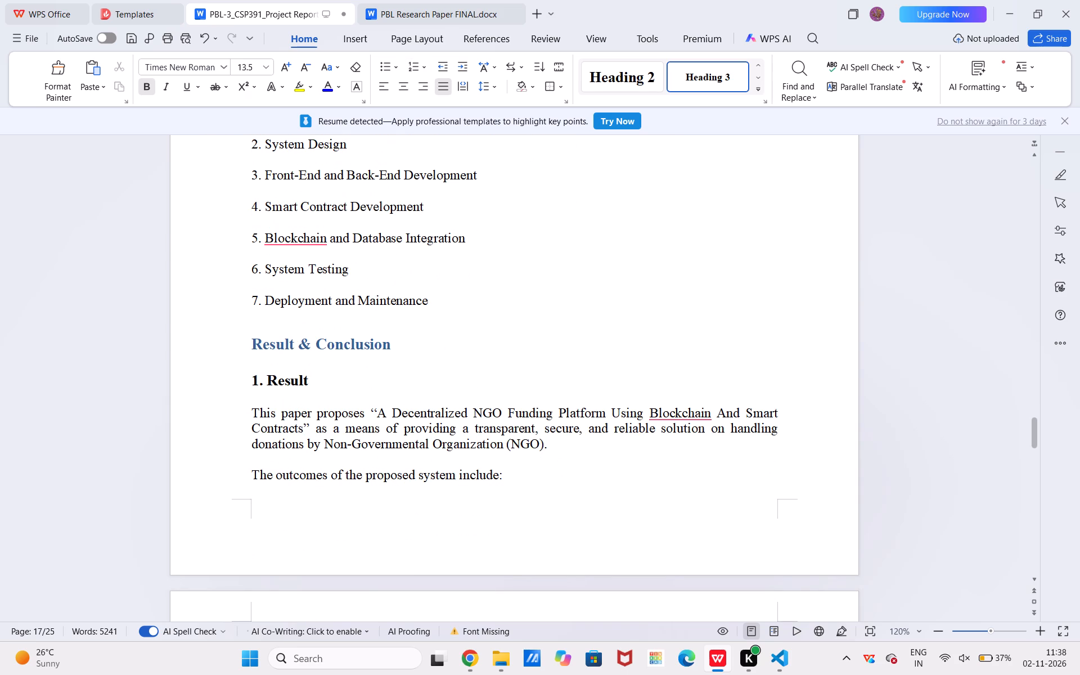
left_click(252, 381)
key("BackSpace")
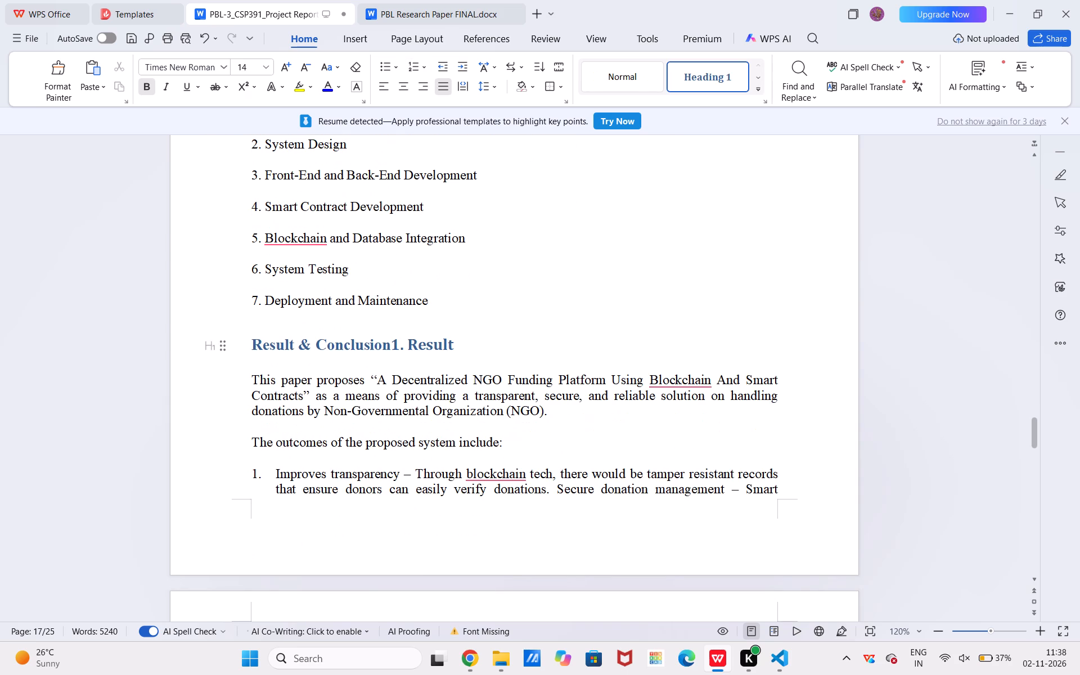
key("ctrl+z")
Join the line "The outcomes of the proposed system include:" to the end of the preceding Result paragraph.
scroll(252, 381, "down", 1)
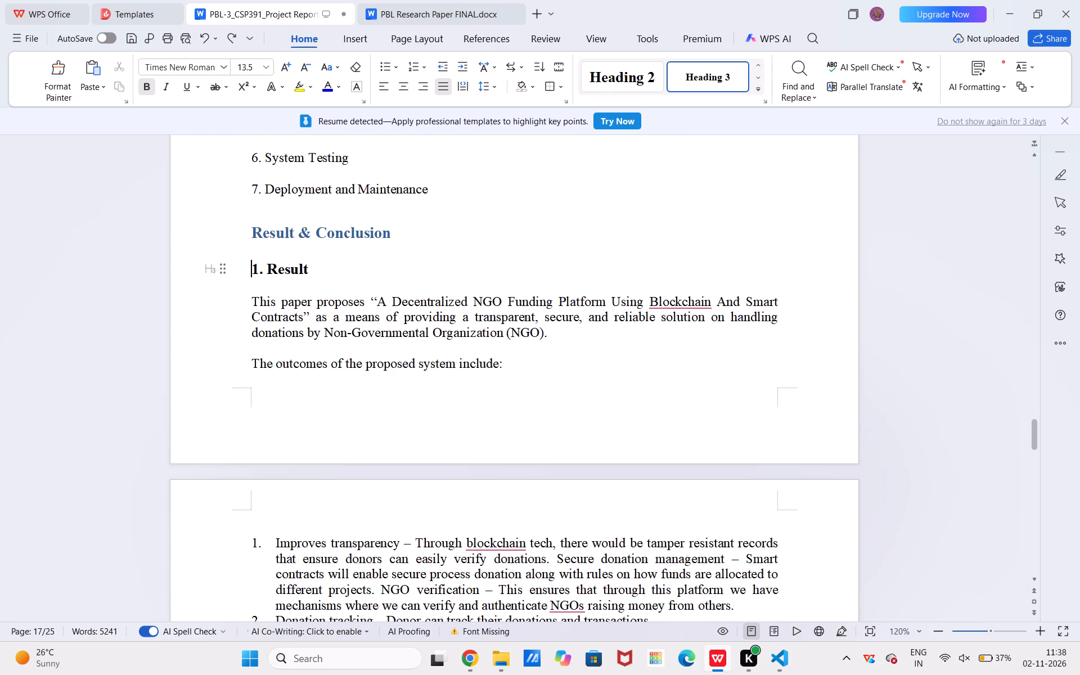
left_click(249, 365)
key("BackSpace")
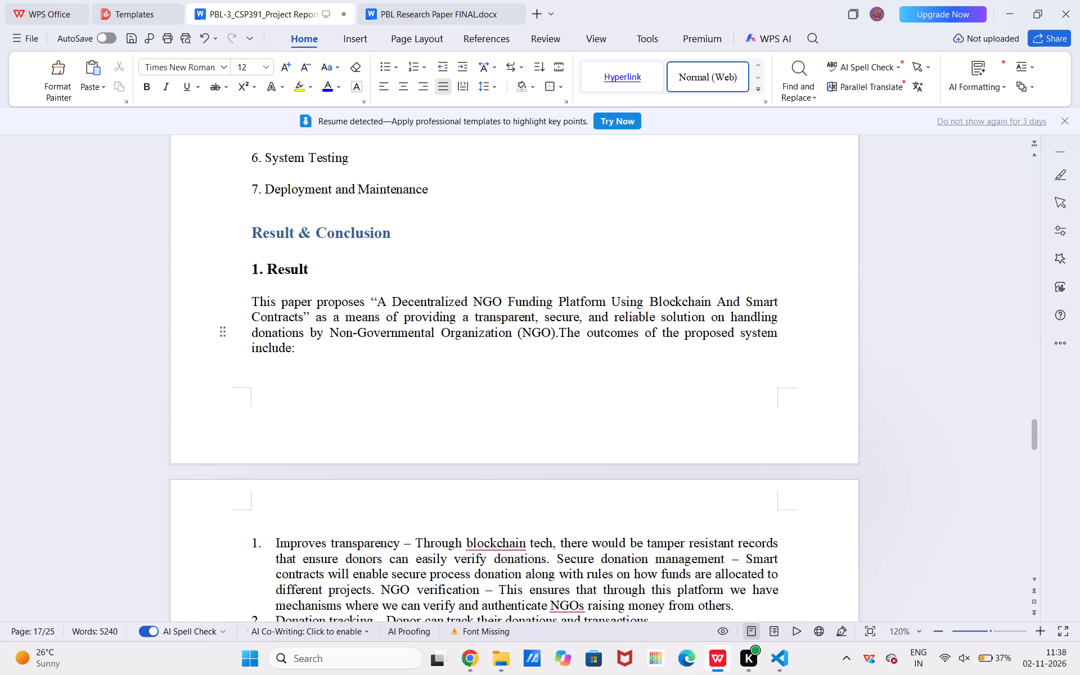
Merge the Conclusion paragraph starting "We propose an innovative method" into the paragraph before it.
scroll(249, 365, "down", 6)
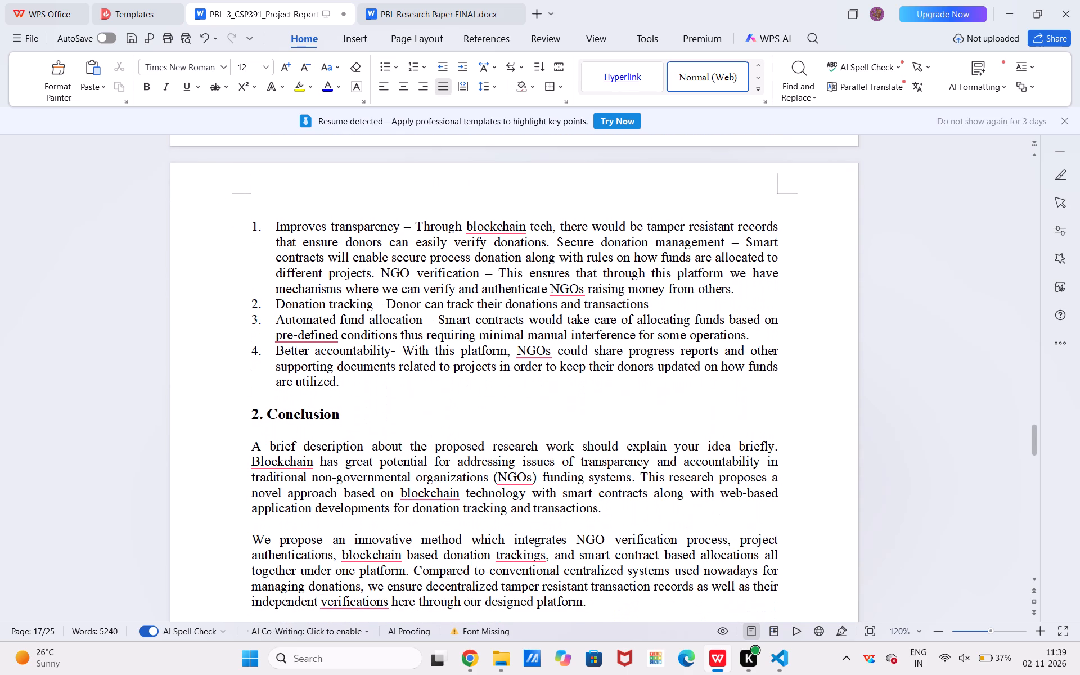
scroll(249, 365, "down", 2)
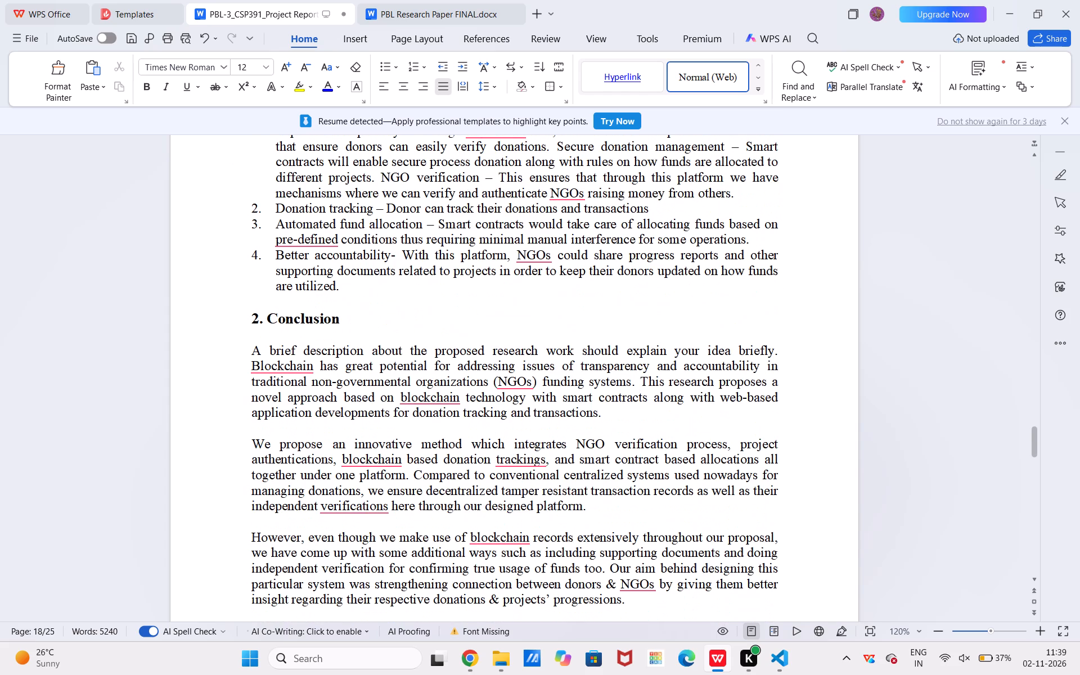
scroll(355, 331, "down", 2)
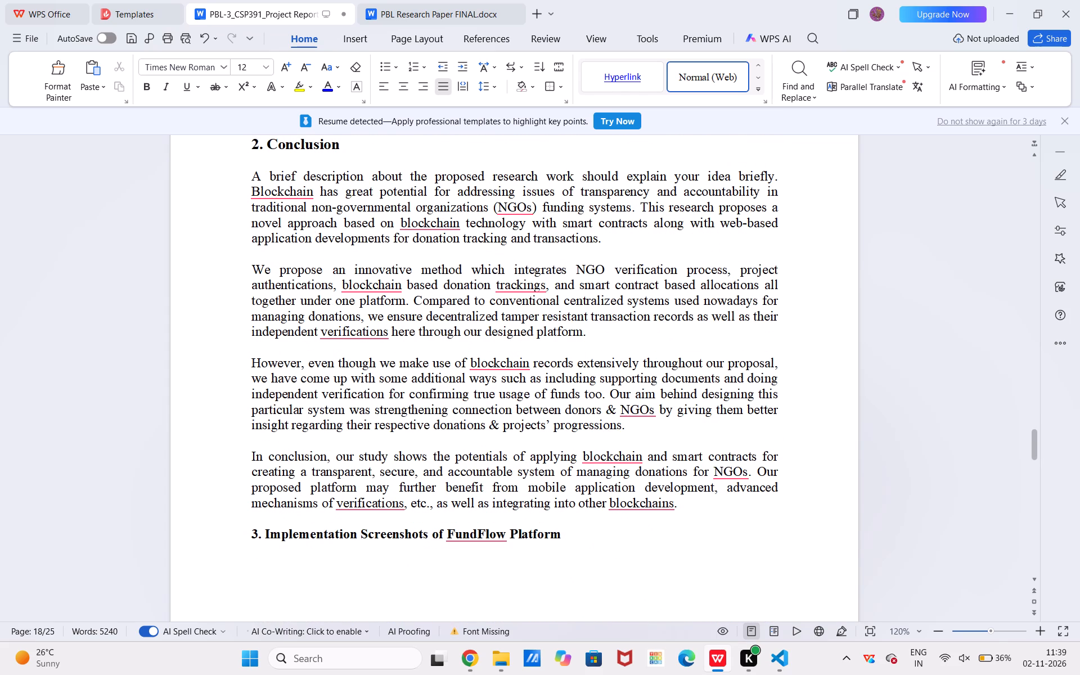
left_click(255, 267)
key("BackSpace")
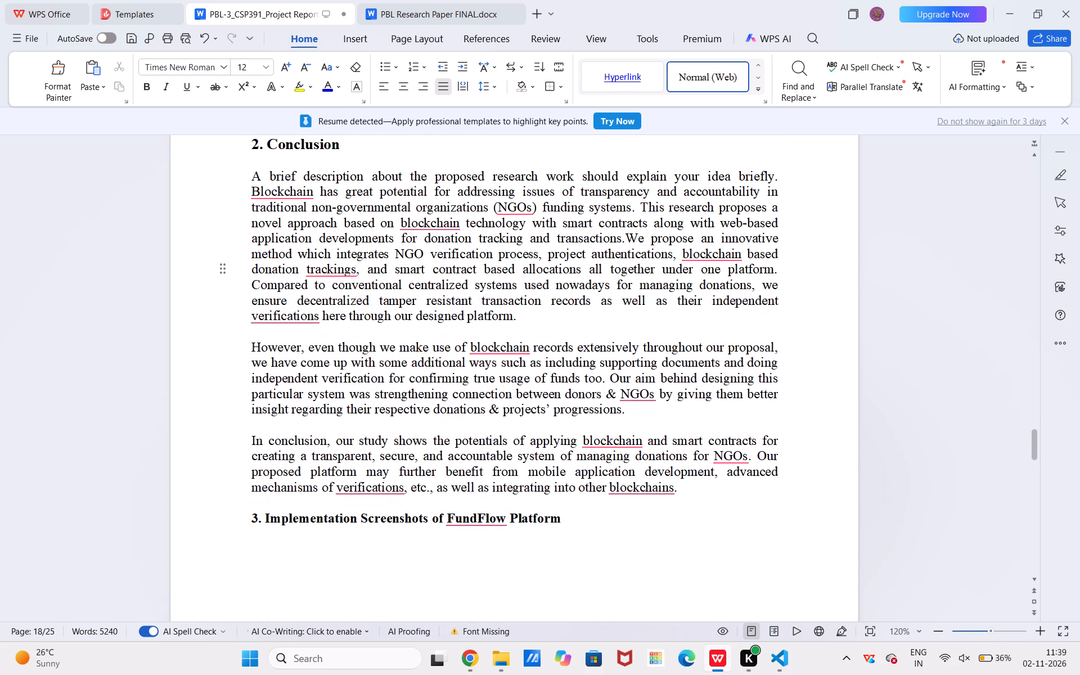
scroll(255, 267, "down", 5)
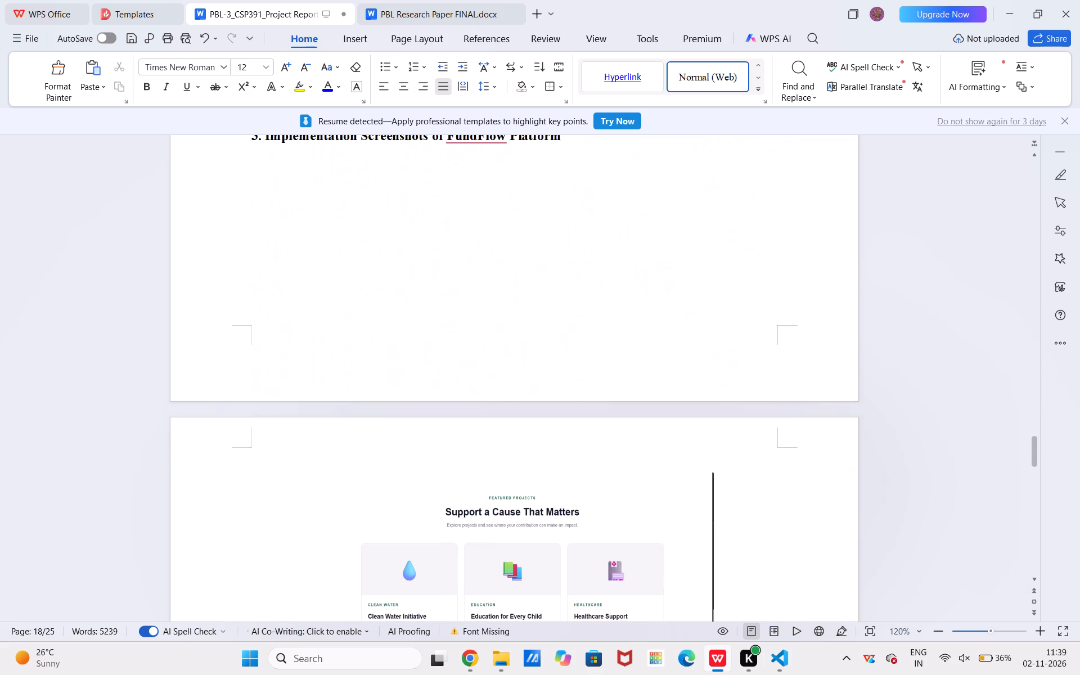
scroll(255, 267, "down", 3)
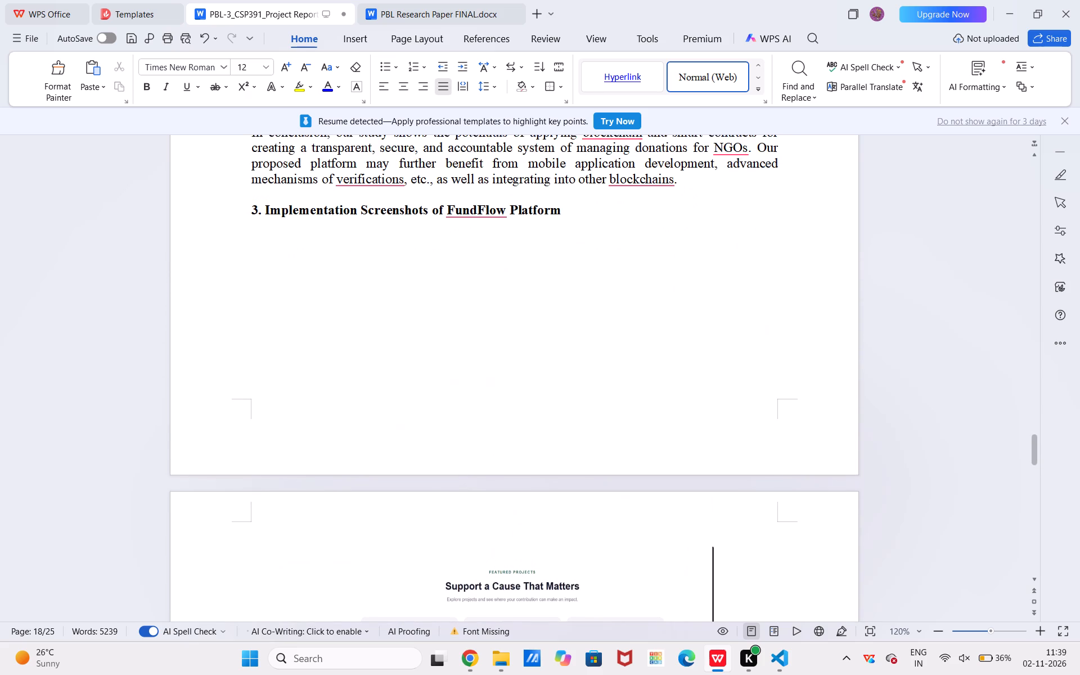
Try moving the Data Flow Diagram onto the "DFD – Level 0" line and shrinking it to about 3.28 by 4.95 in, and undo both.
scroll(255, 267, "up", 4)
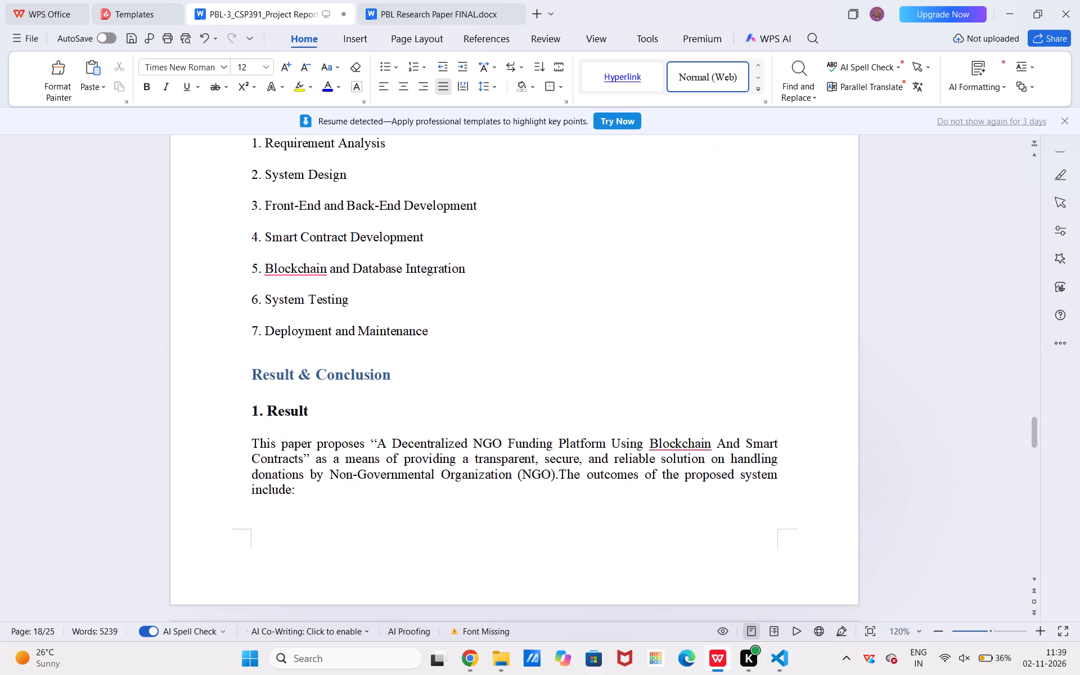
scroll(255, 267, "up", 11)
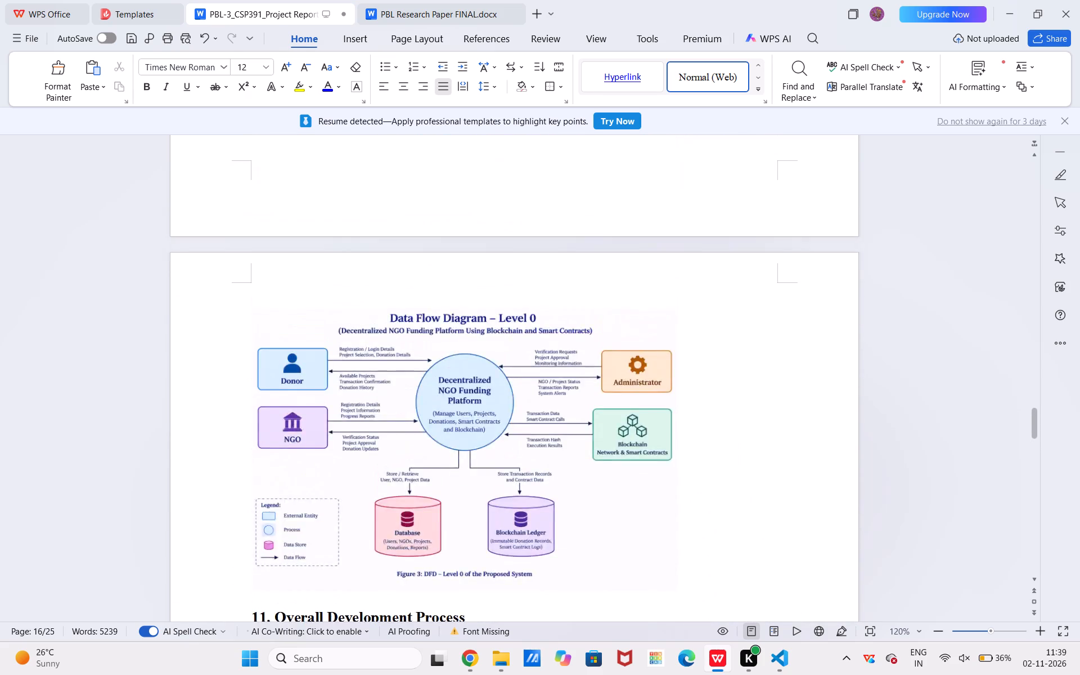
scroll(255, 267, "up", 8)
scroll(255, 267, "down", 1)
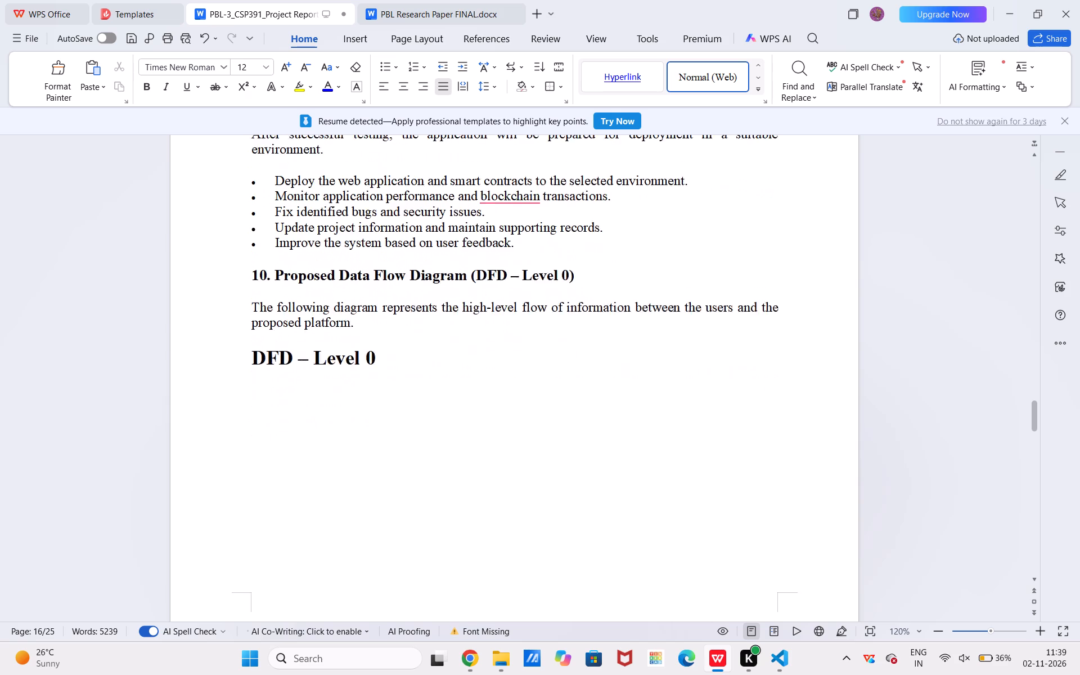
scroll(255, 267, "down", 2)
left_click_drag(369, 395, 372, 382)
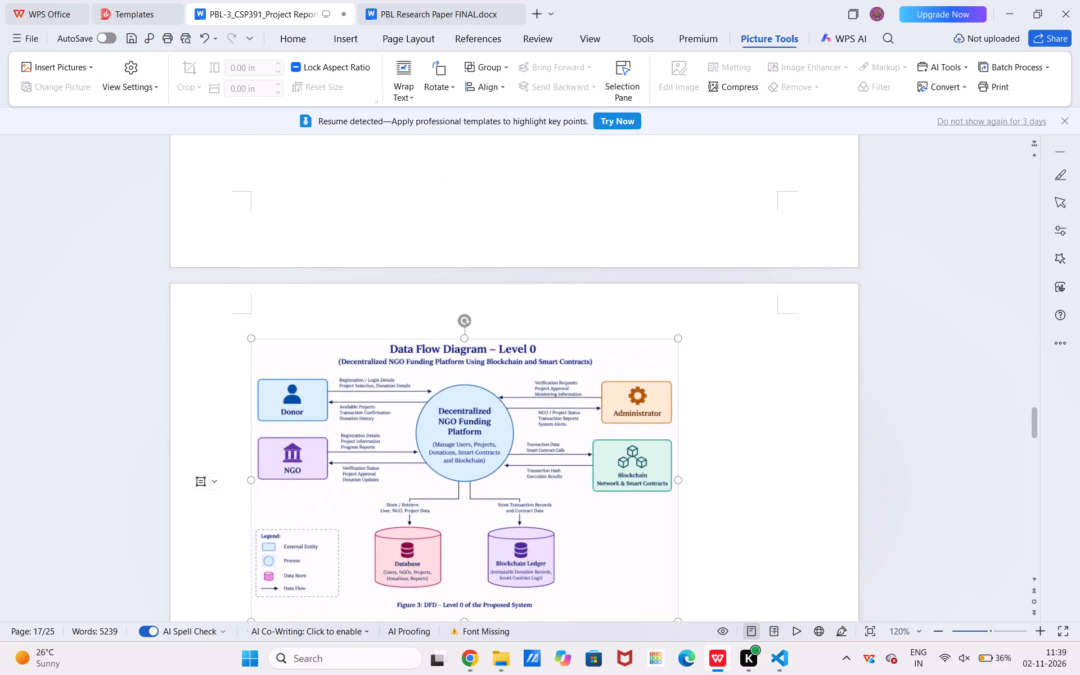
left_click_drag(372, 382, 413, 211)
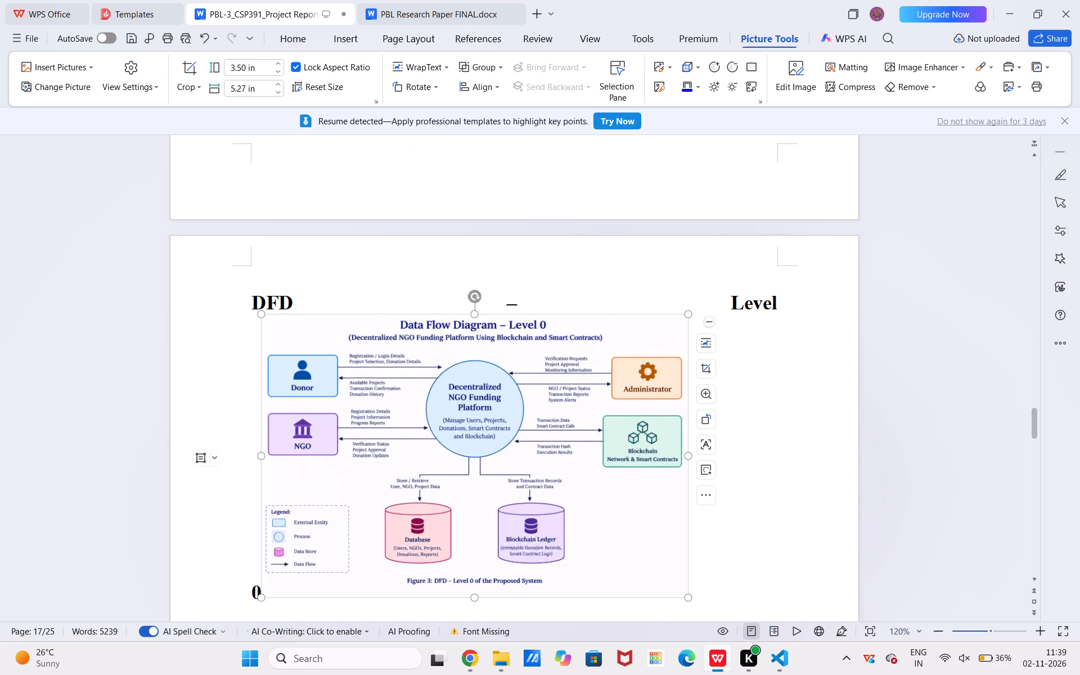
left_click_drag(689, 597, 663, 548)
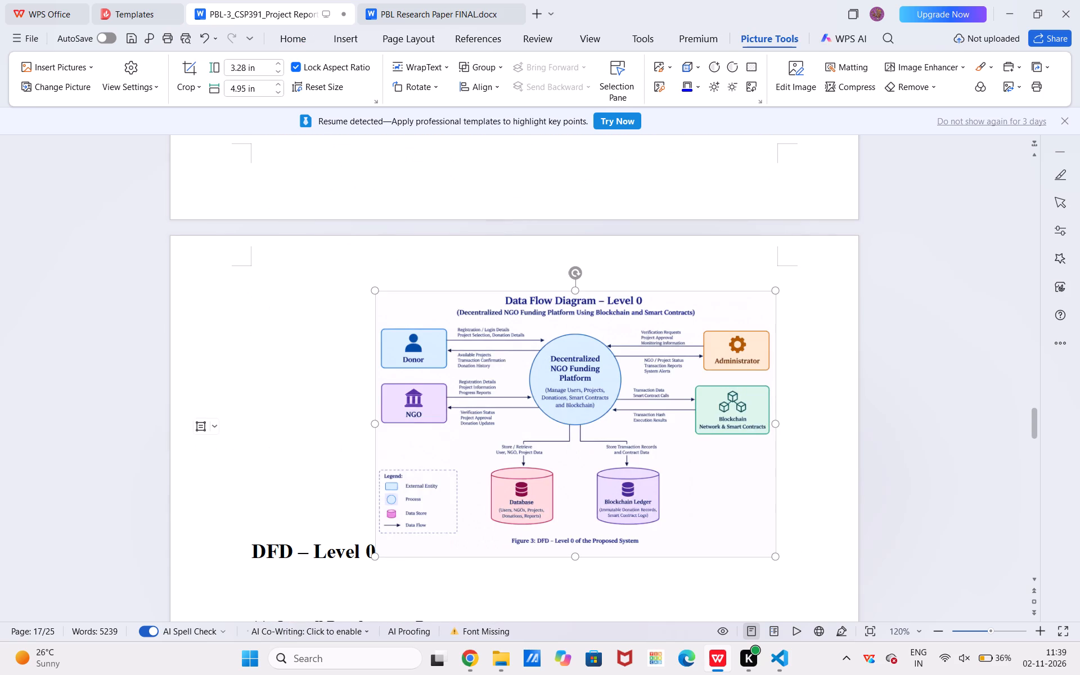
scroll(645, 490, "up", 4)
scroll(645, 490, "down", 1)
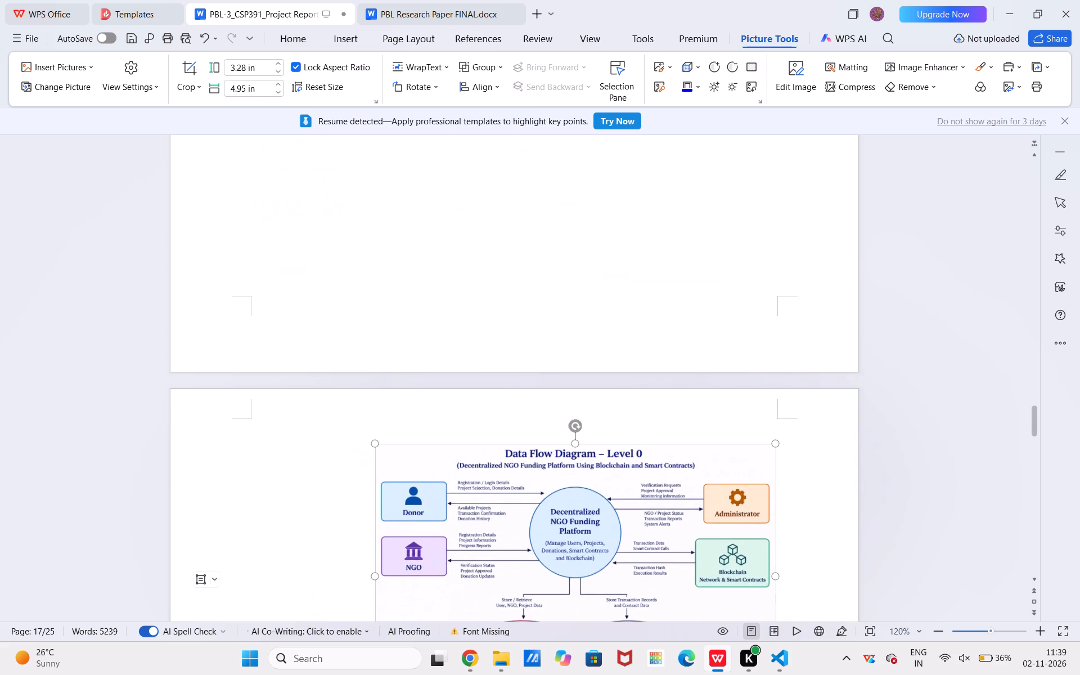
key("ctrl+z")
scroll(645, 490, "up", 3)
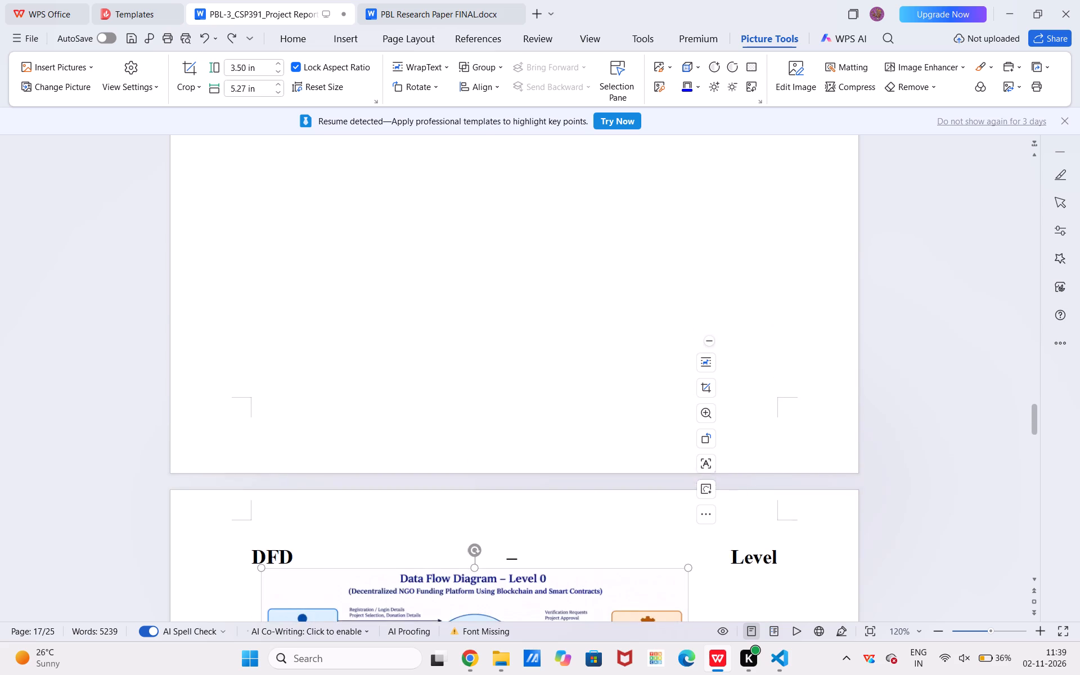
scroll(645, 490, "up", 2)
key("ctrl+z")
Shrink the Data Flow Diagram picture proportionally to about 2.89 in high by 4.36 in wide.
scroll(661, 582, "down", 1)
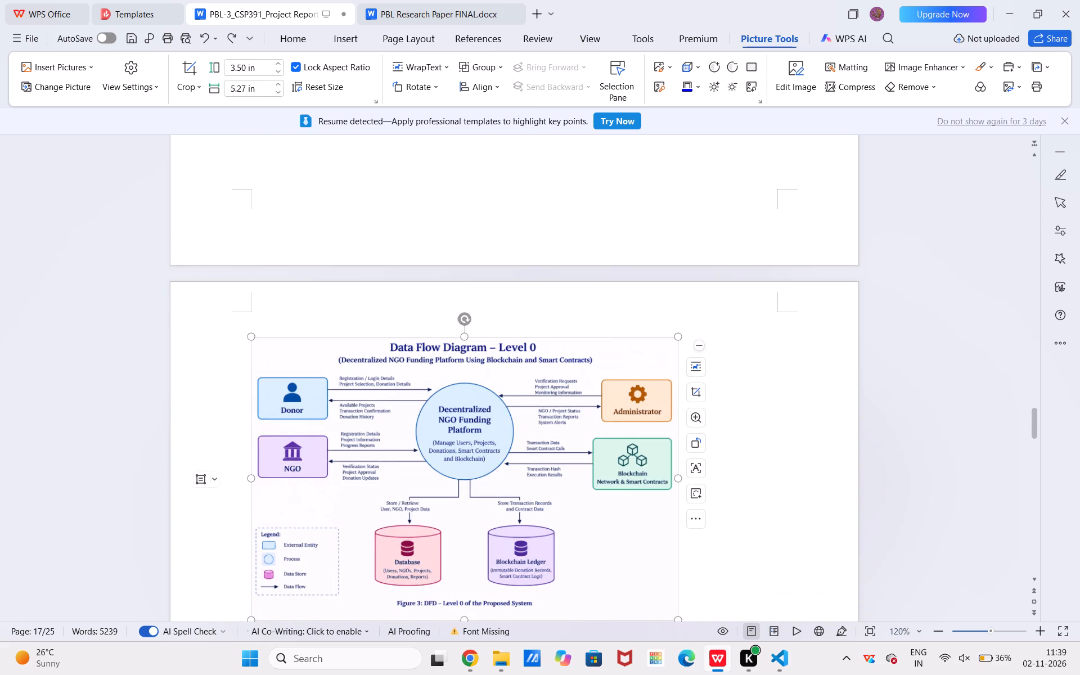
scroll(661, 582, "down", 1)
left_click_drag(679, 505, 605, 453)
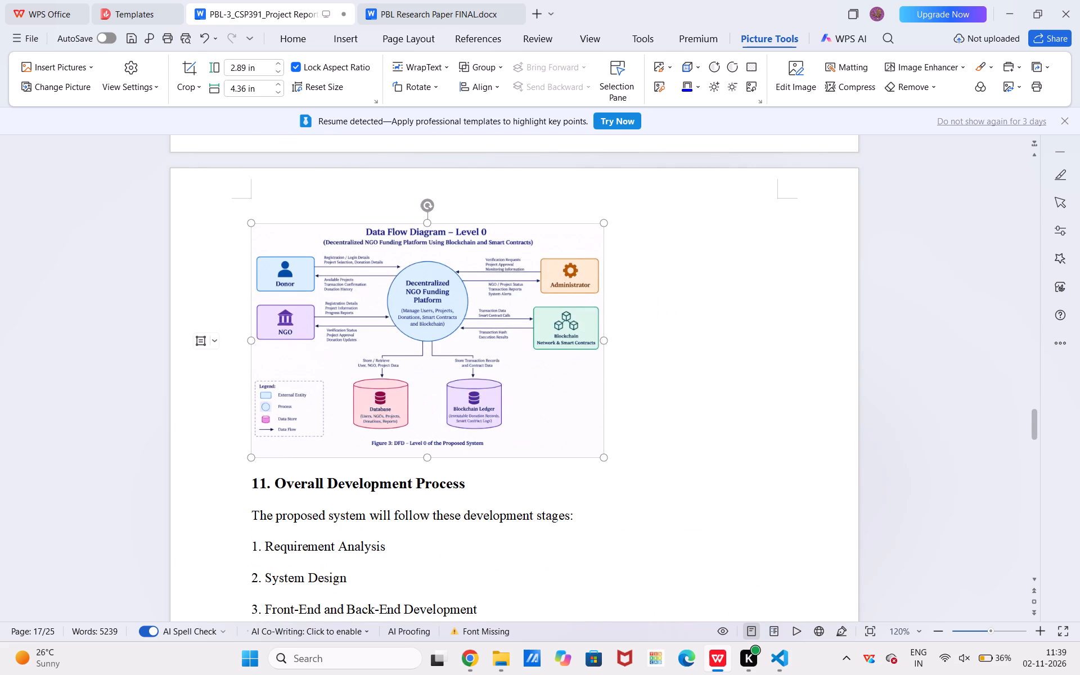
Move the resized Data Flow Diagram up to the "DFD – Level 0" heading on the previous page.
scroll(605, 453, "up", 1)
left_click(457, 444)
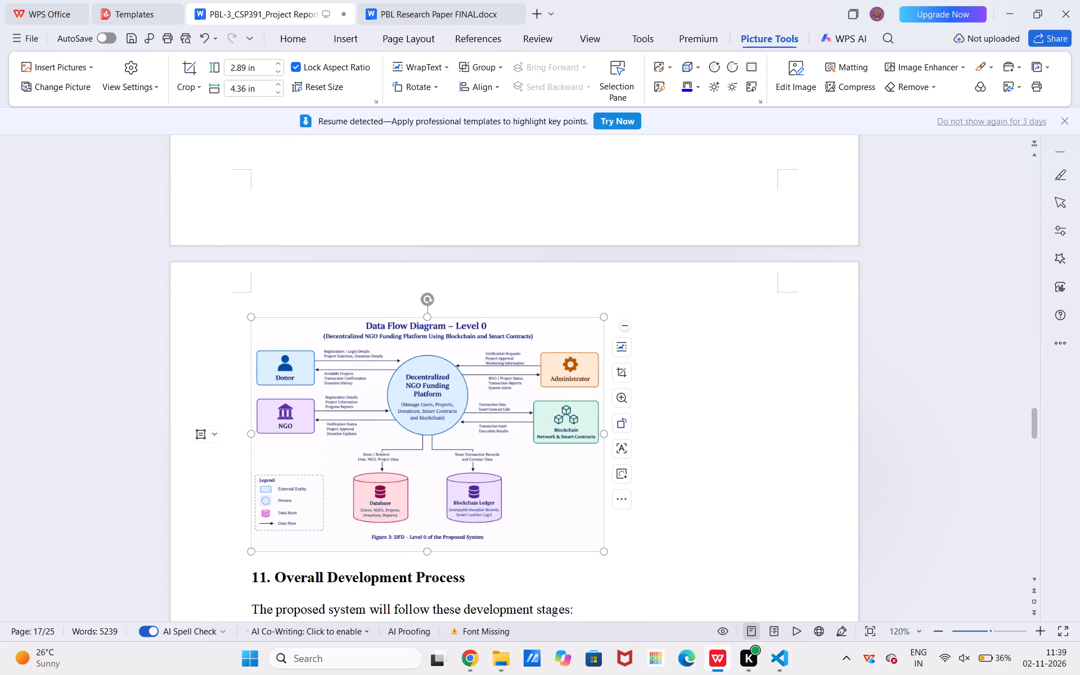
left_click_drag(457, 444, 468, 201)
scroll(468, 201, "up", 3)
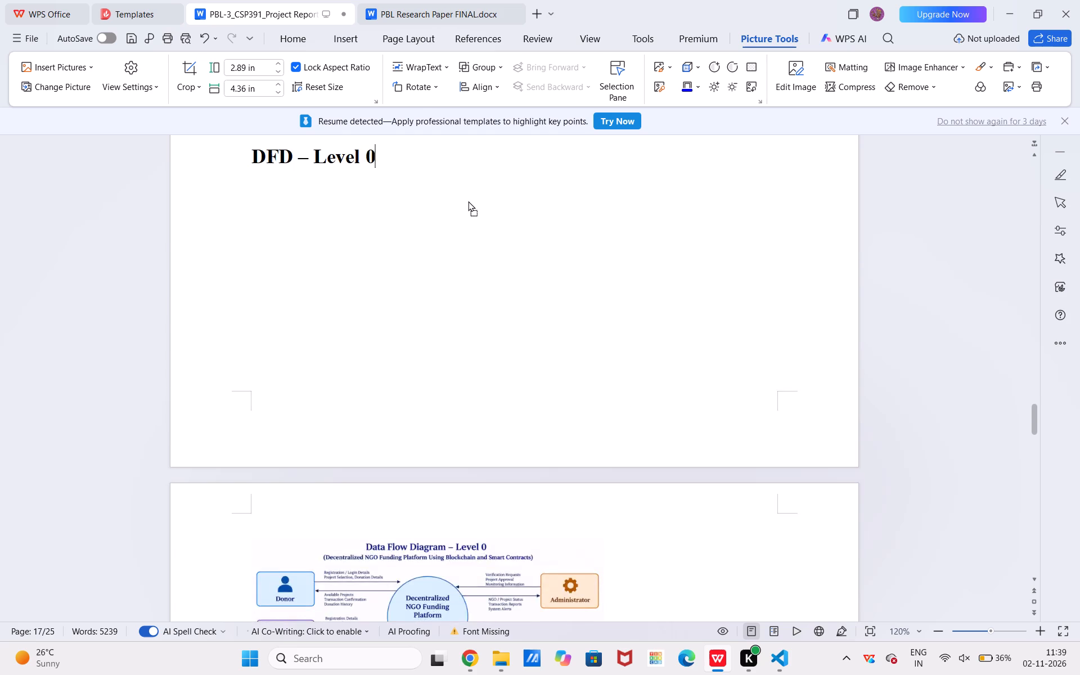
scroll(468, 201, "up", 8)
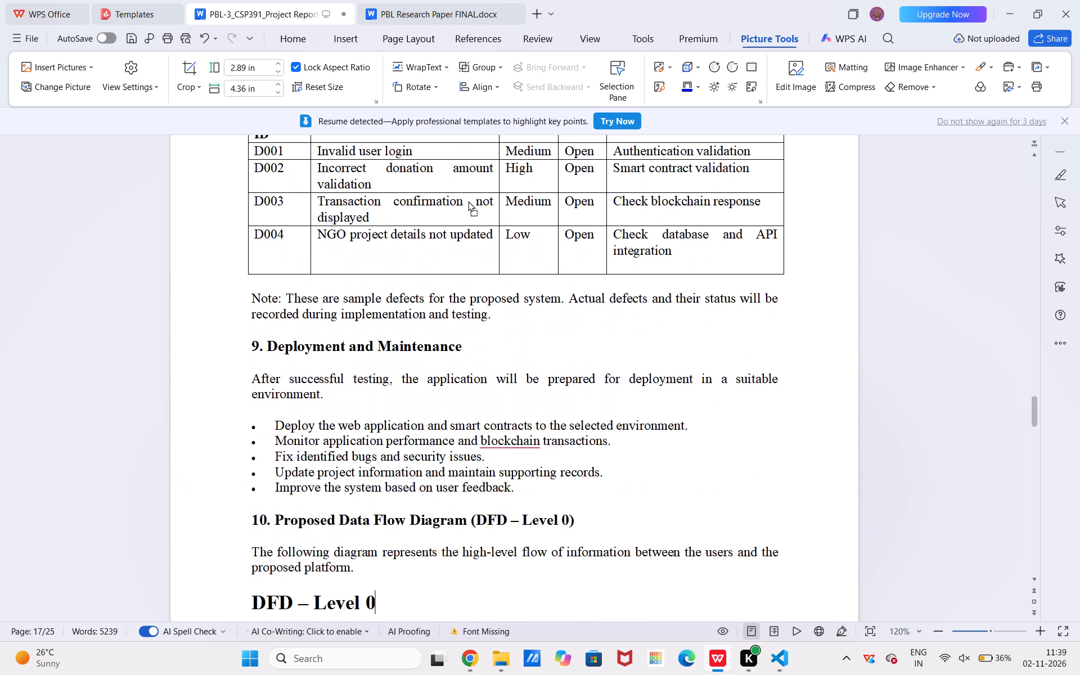
Review the report from the donation algorithm section to the FundFlow screenshots, checking the layout around the moved Data Flow Diagram.
scroll(468, 201, "up", 8)
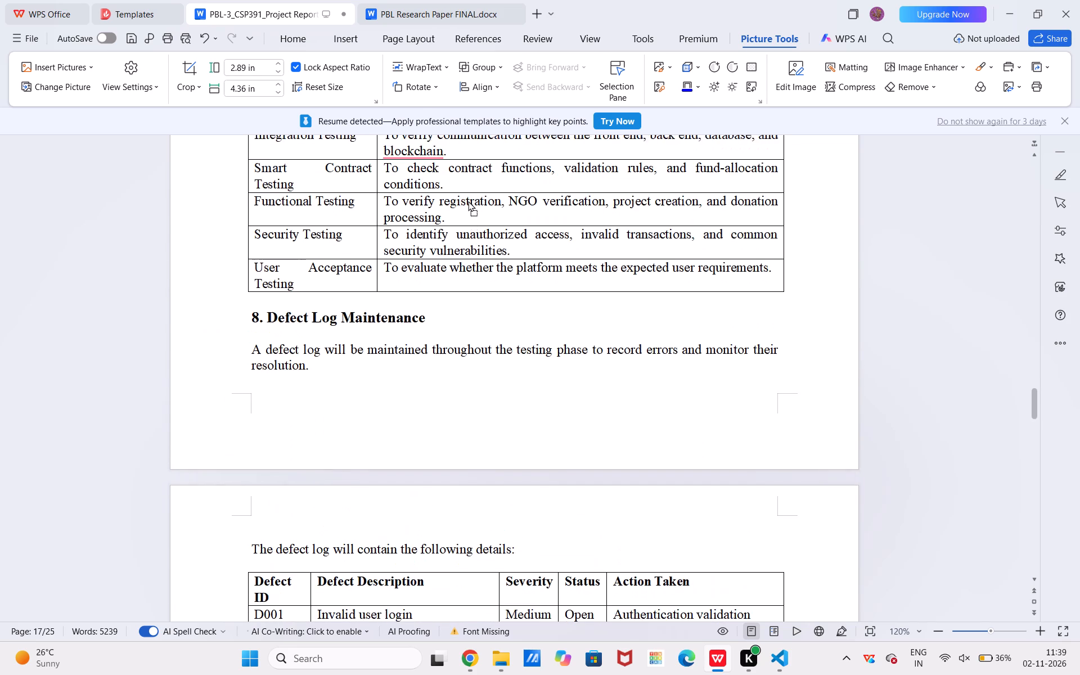
scroll(468, 201, "up", 8)
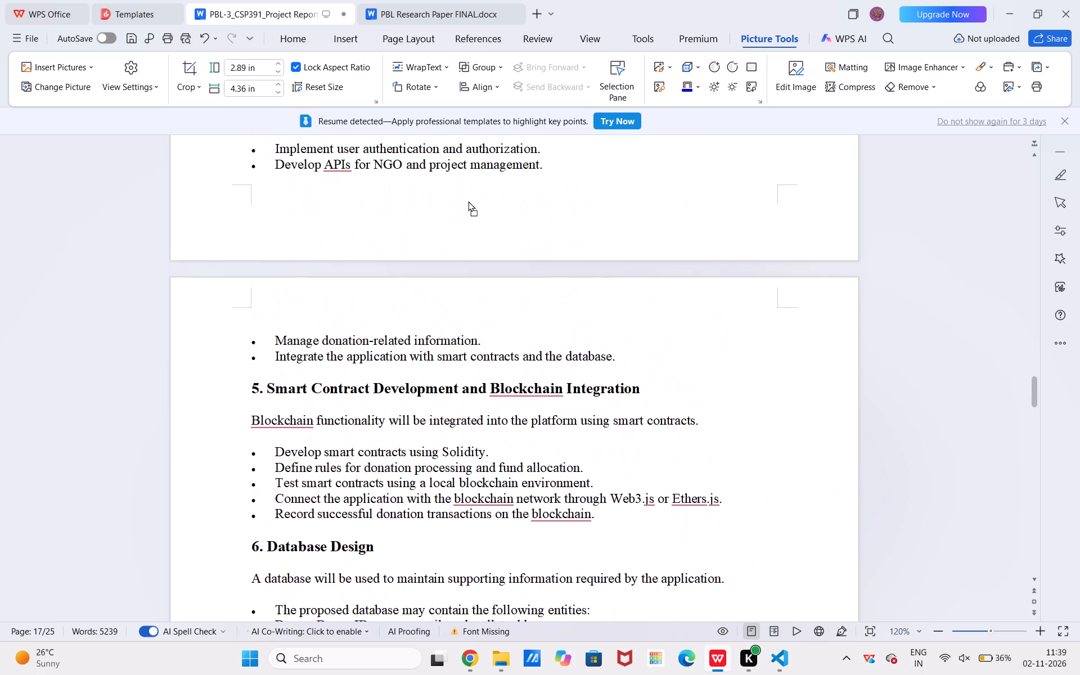
scroll(468, 201, "up", 9)
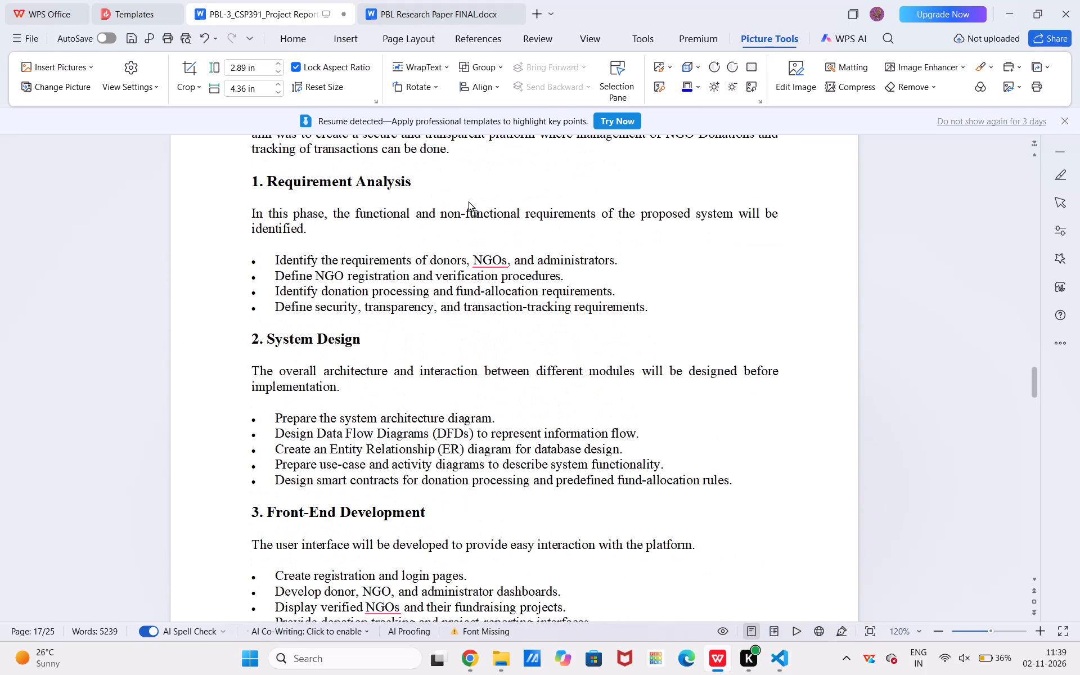
scroll(468, 201, "up", 8)
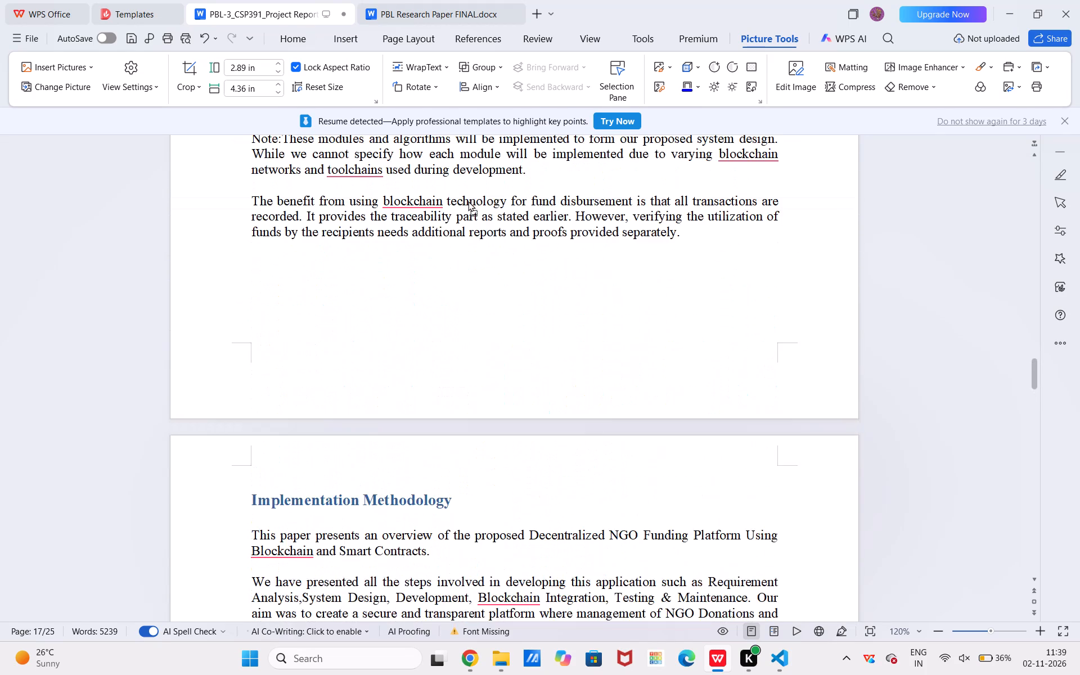
scroll(468, 201, "up", 3)
scroll(285, 400, "up", 1)
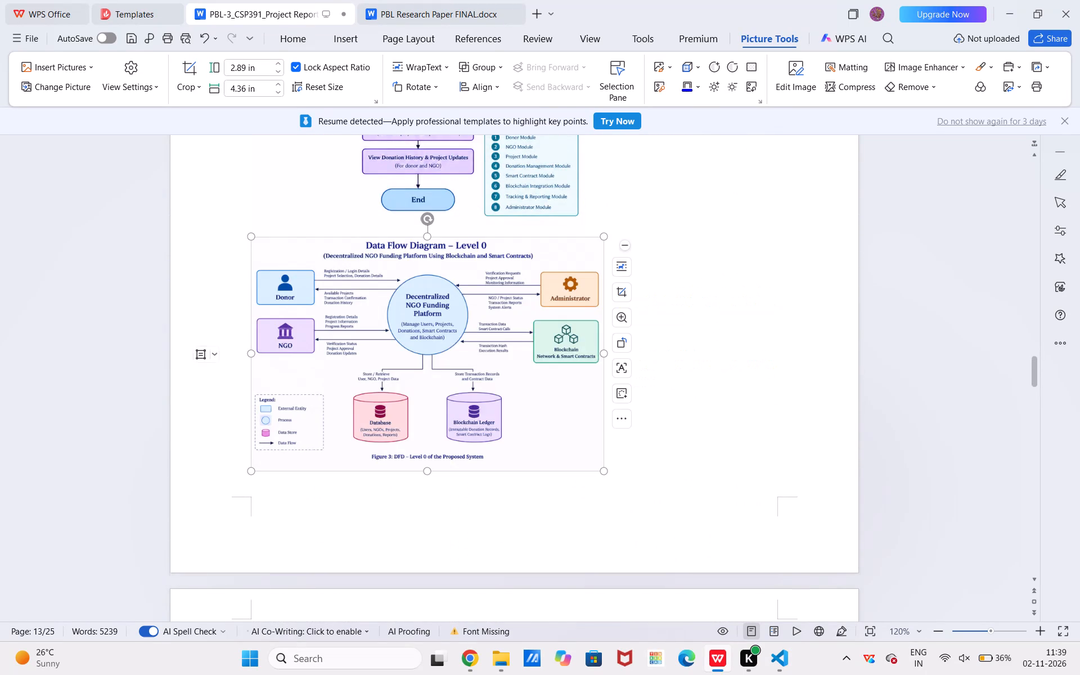
scroll(285, 400, "up", 2)
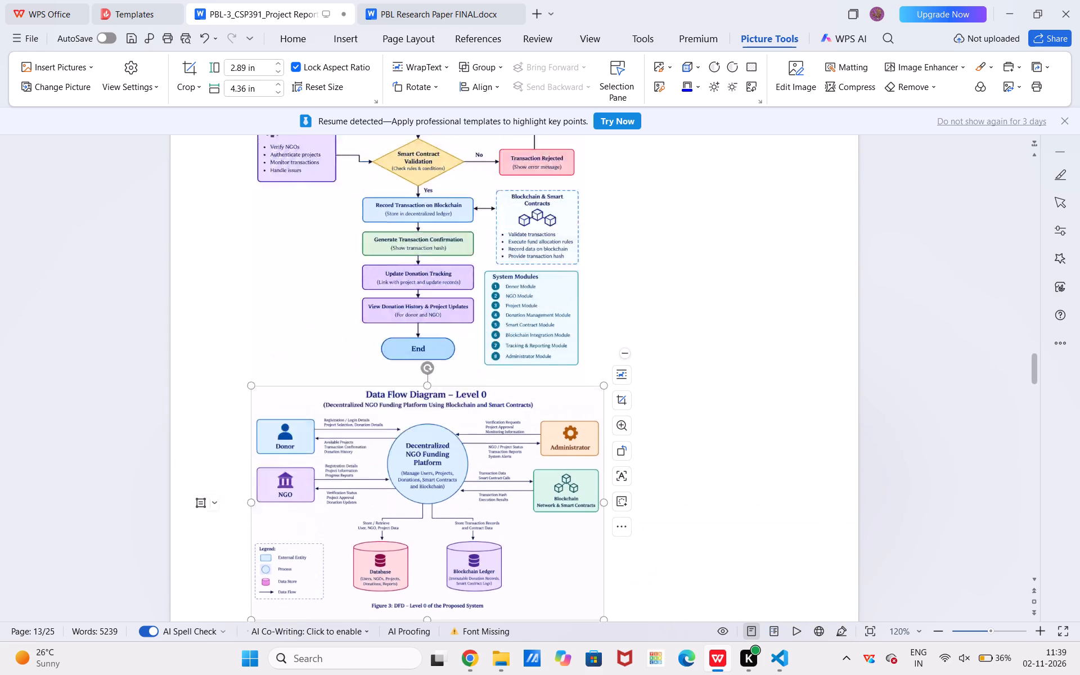
scroll(285, 400, "up", 8)
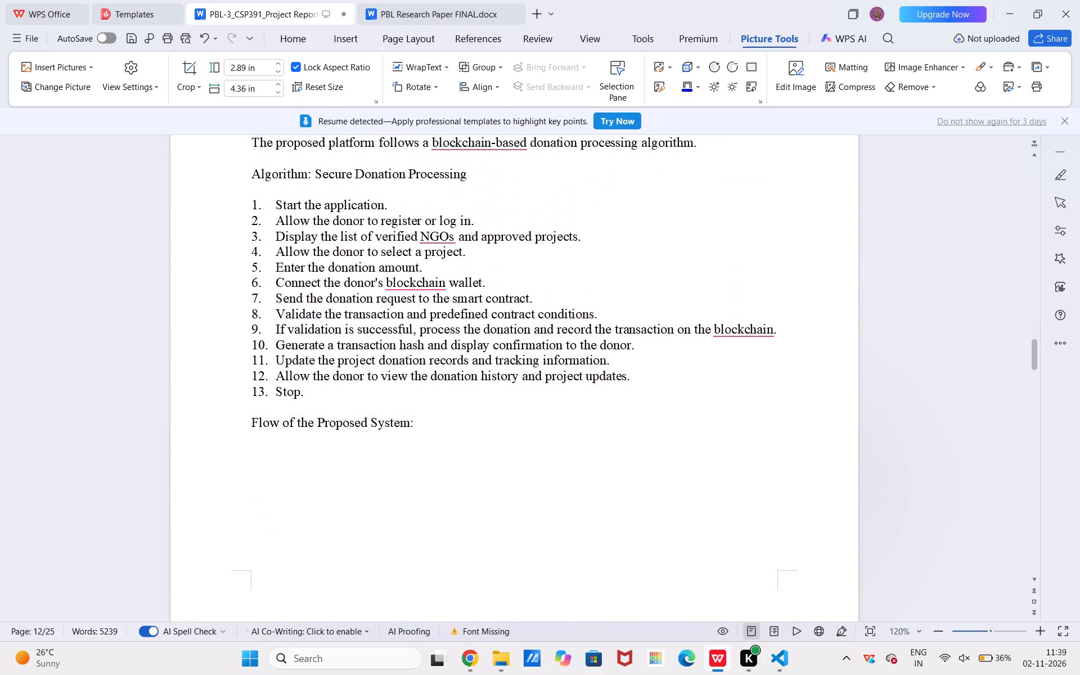
scroll(285, 400, "down", 17)
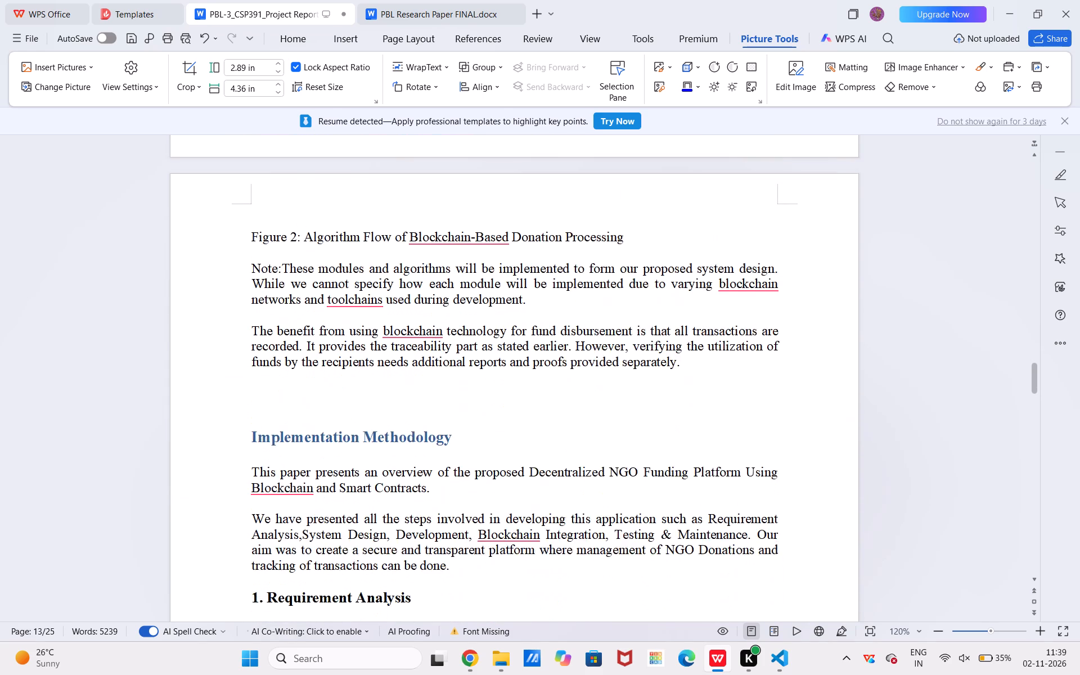
scroll(285, 400, "down", 13)
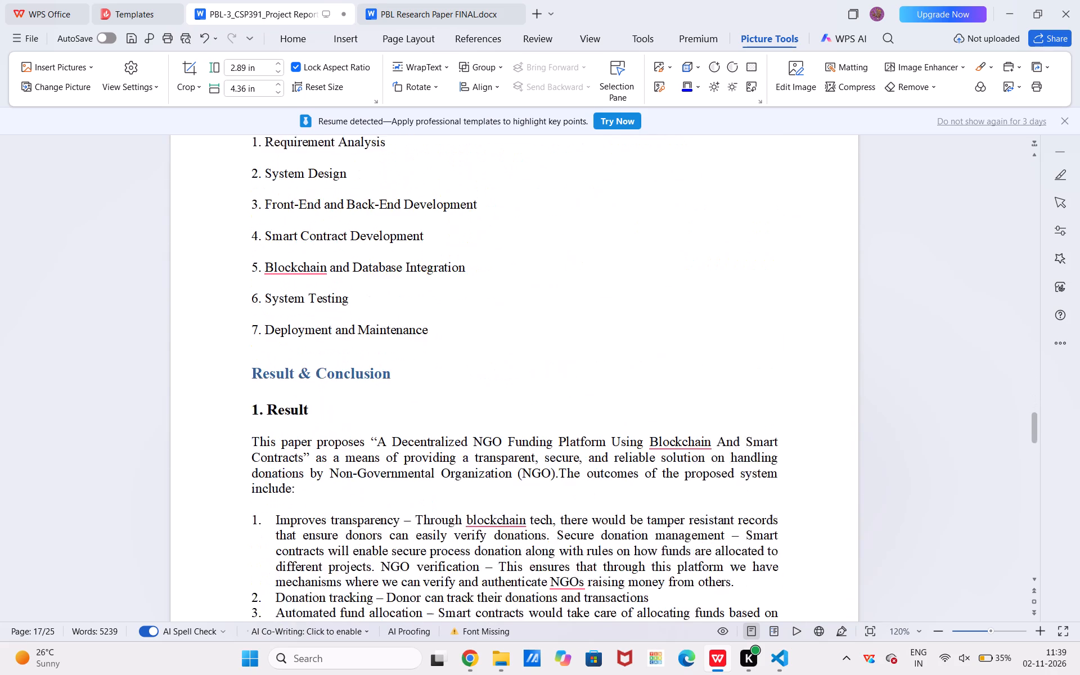
scroll(285, 400, "down", 12)
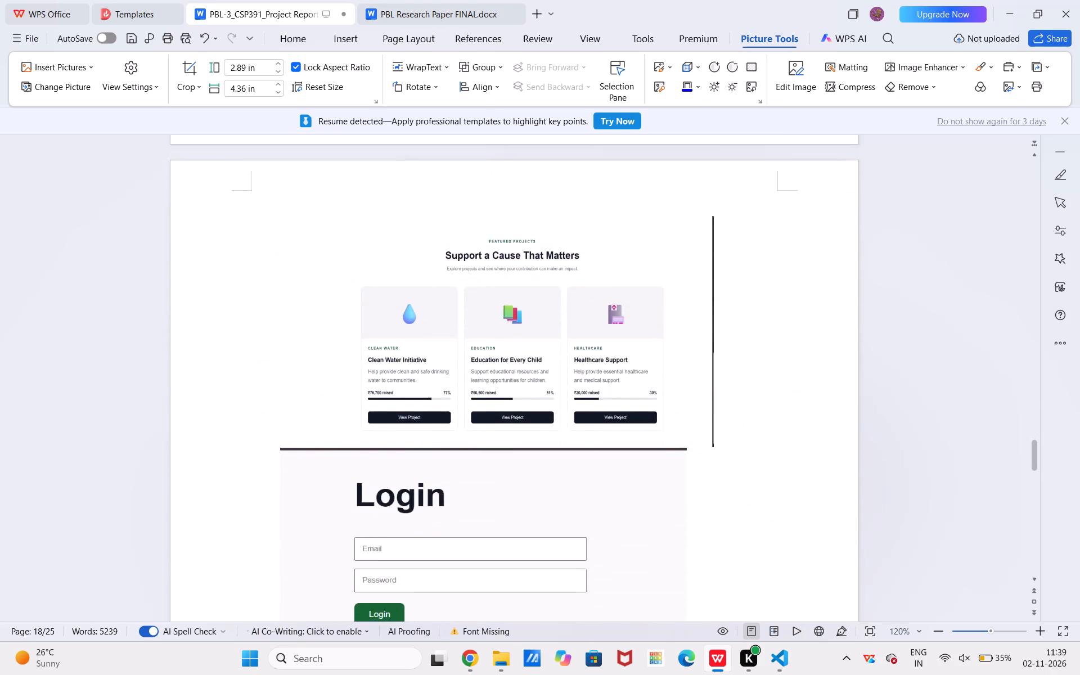
Undo the last move of the Data Flow Diagram picture.
scroll(285, 400, "up", 6)
key("ctrl+z")
Delete the note about sample defects beneath the defect log table, above "9. Deployment and Maintenance".
scroll(285, 400, "up", 3)
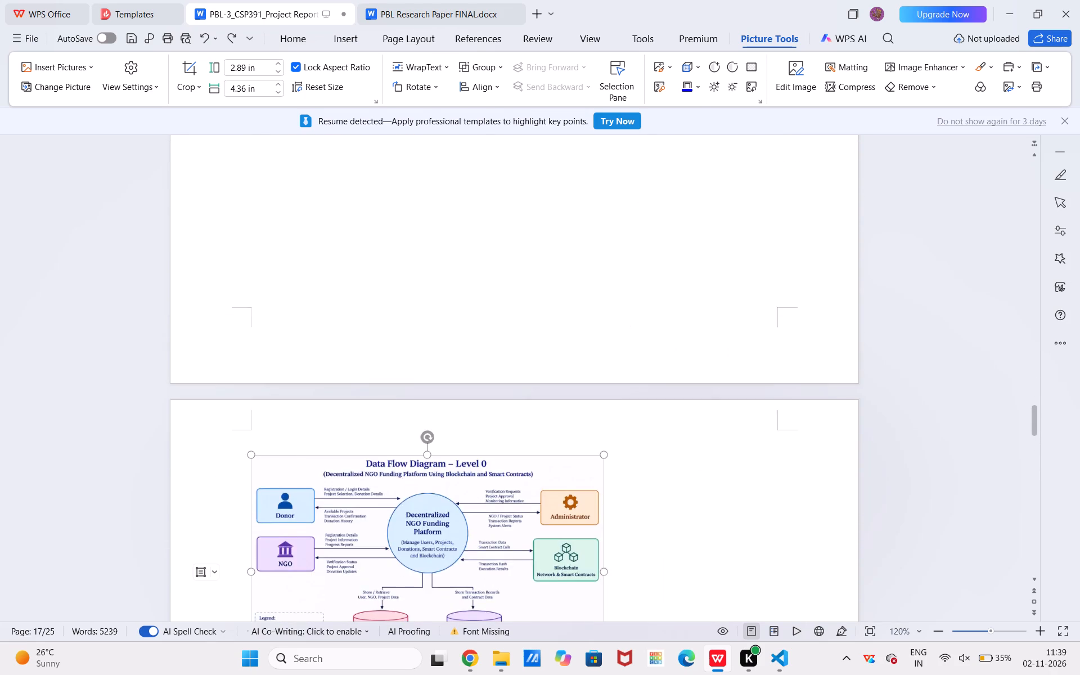
scroll(285, 400, "up", 6)
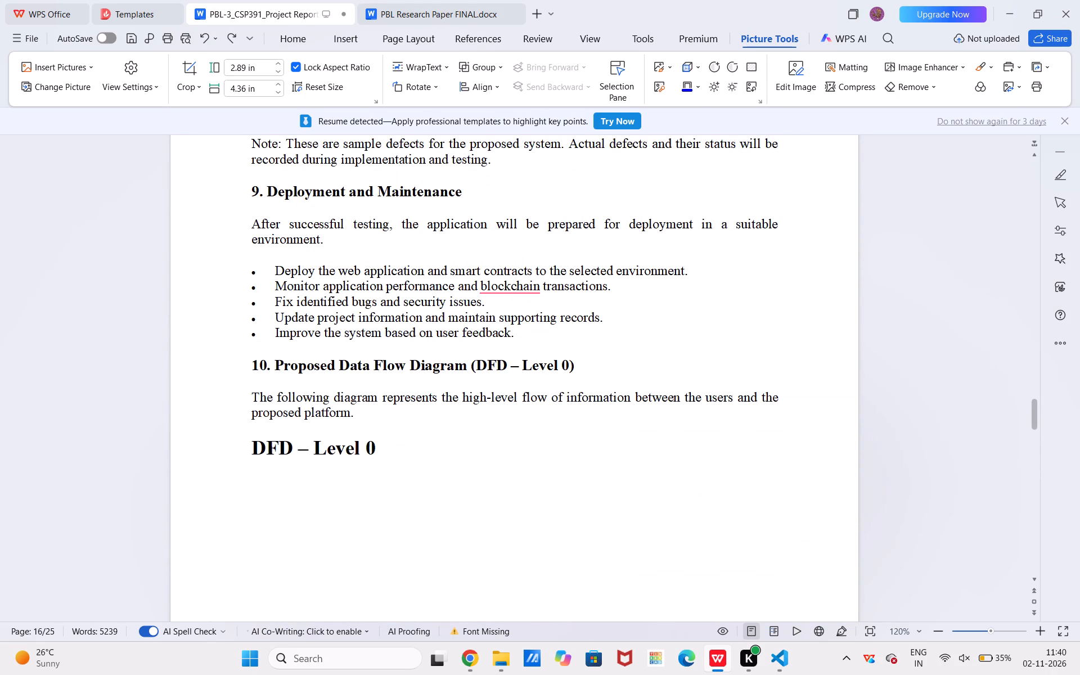
scroll(262, 358, "up", 1)
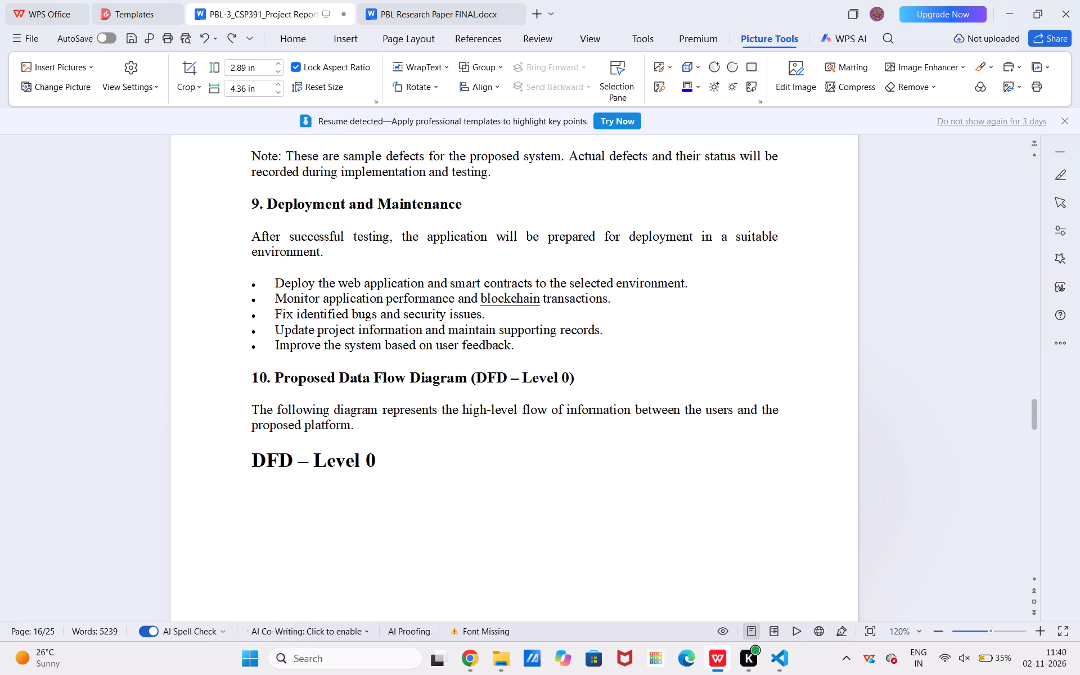
scroll(251, 376, "up", 3)
scroll(251, 376, "down", 1)
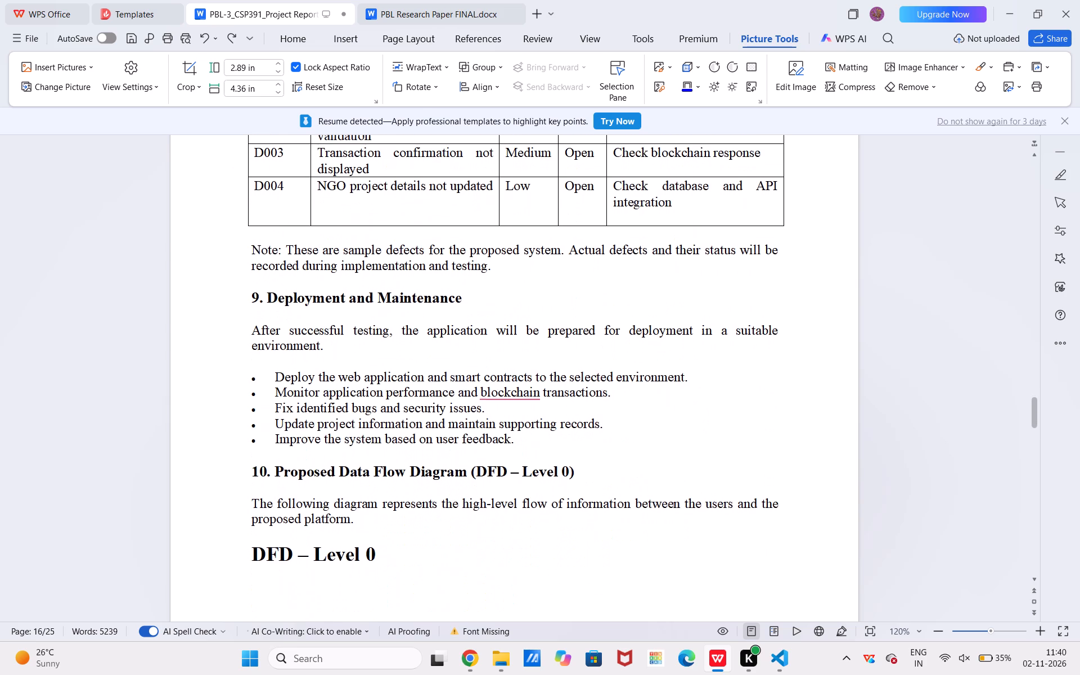
scroll(251, 376, "down", 1)
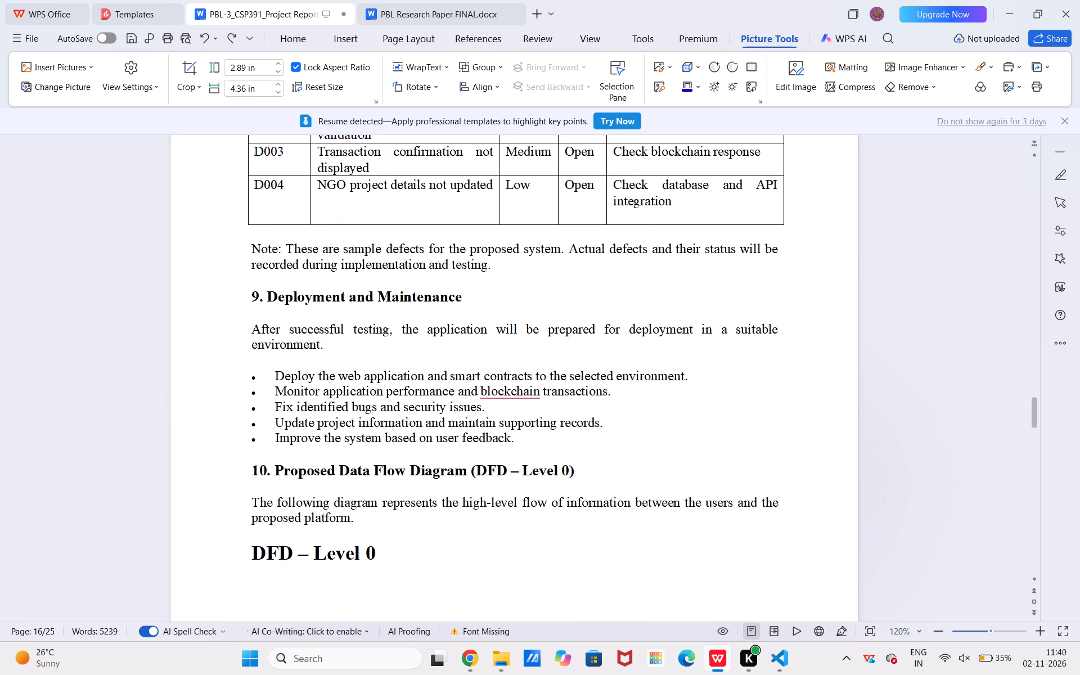
left_click_drag(251, 246, 505, 272)
key("BackSpace")
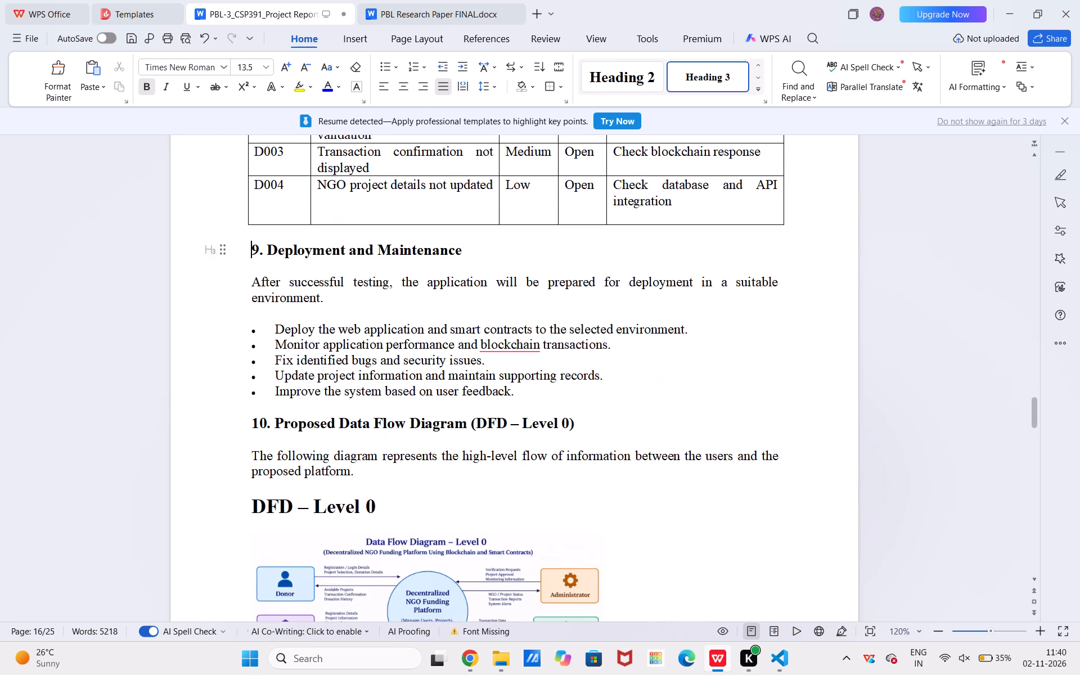
Remove the centring of the "Support a Cause That Matters" screenshot so it starts at the left margin.
scroll(505, 272, "down", 3)
scroll(539, 432, "down", 1)
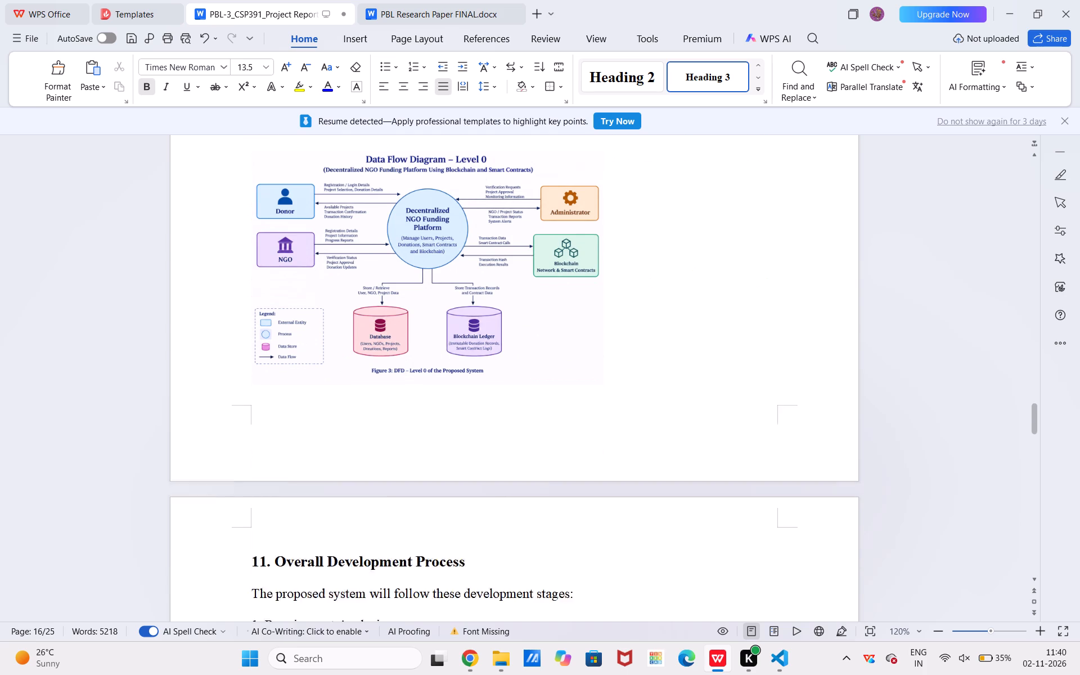
scroll(539, 432, "down", 9)
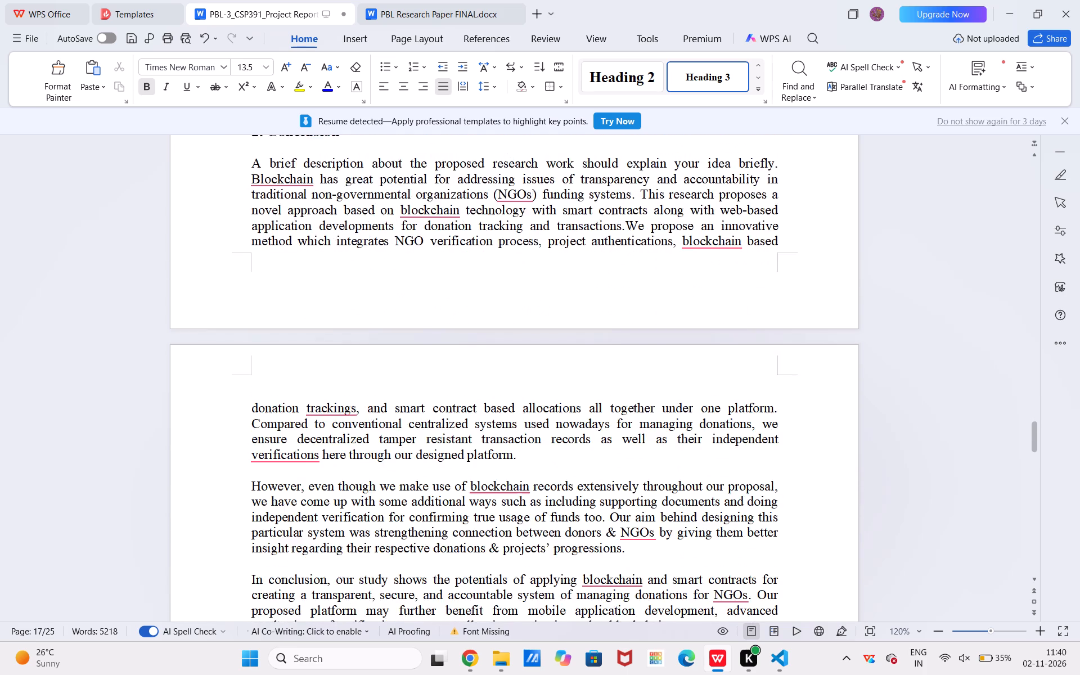
scroll(539, 432, "down", 9)
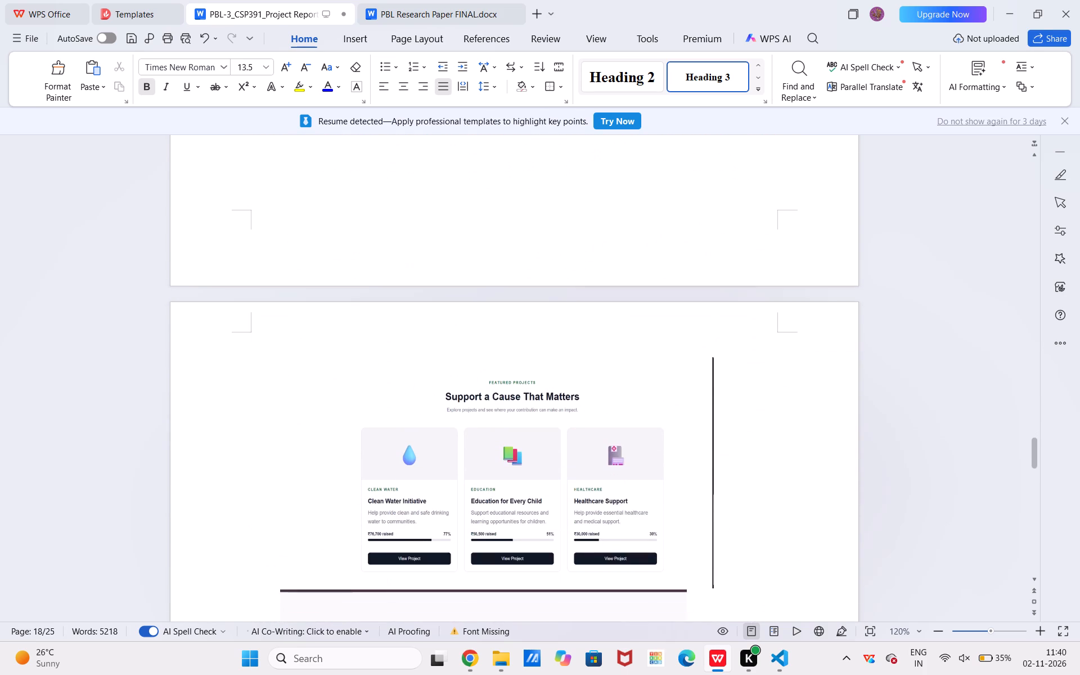
scroll(539, 432, "down", 3)
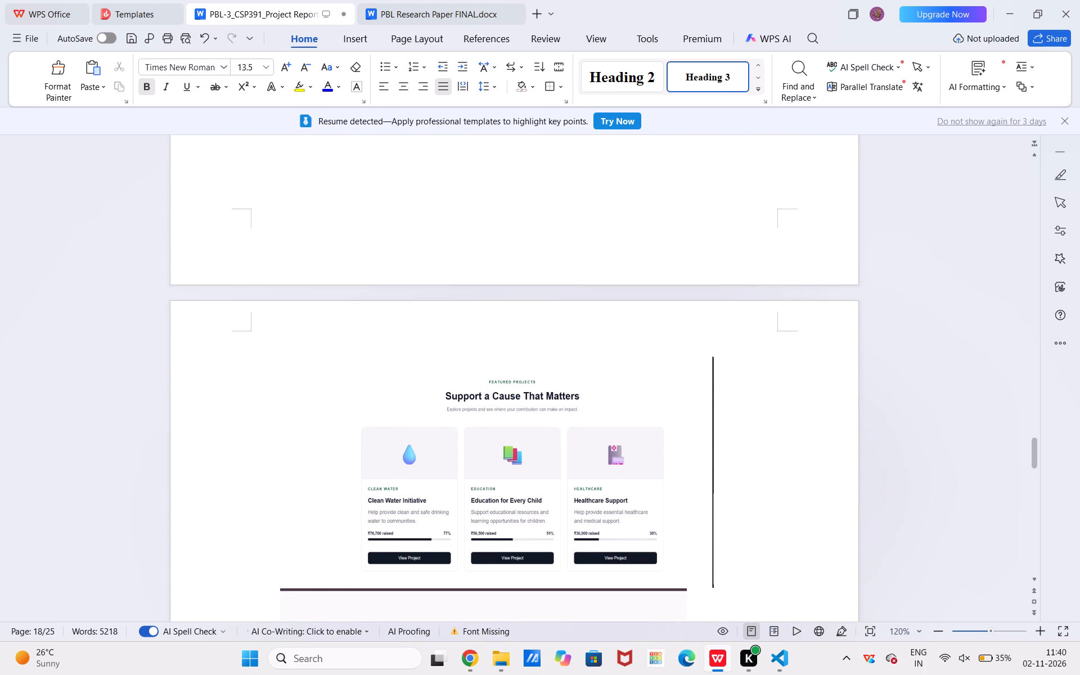
left_click(294, 415)
scroll(294, 415, "up", 2)
key("BackSpace")
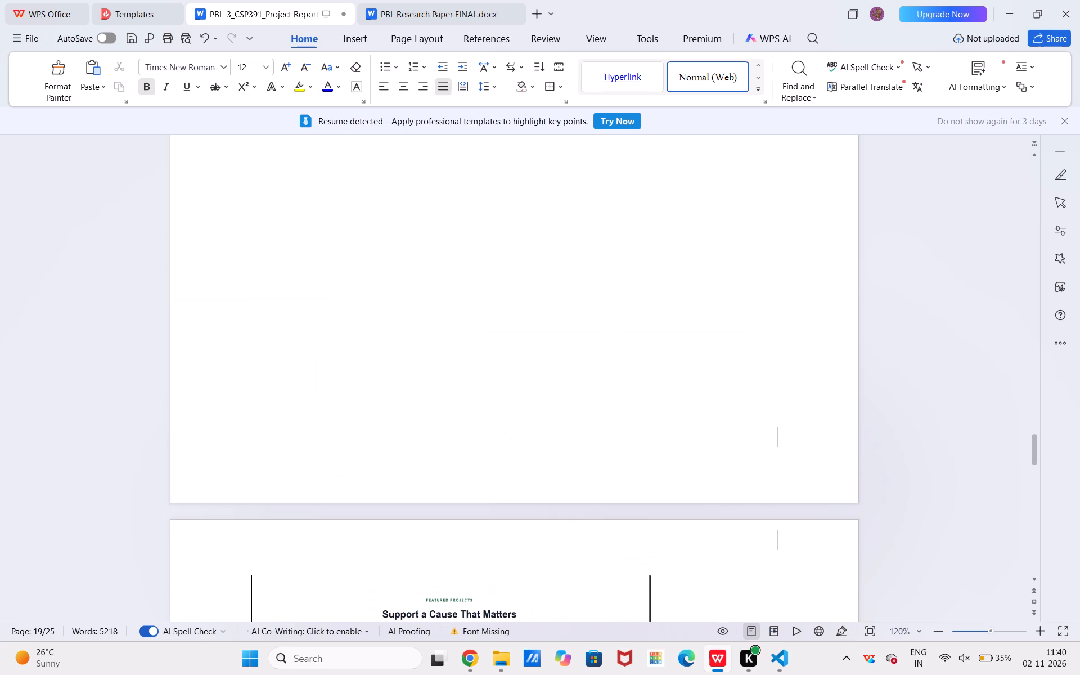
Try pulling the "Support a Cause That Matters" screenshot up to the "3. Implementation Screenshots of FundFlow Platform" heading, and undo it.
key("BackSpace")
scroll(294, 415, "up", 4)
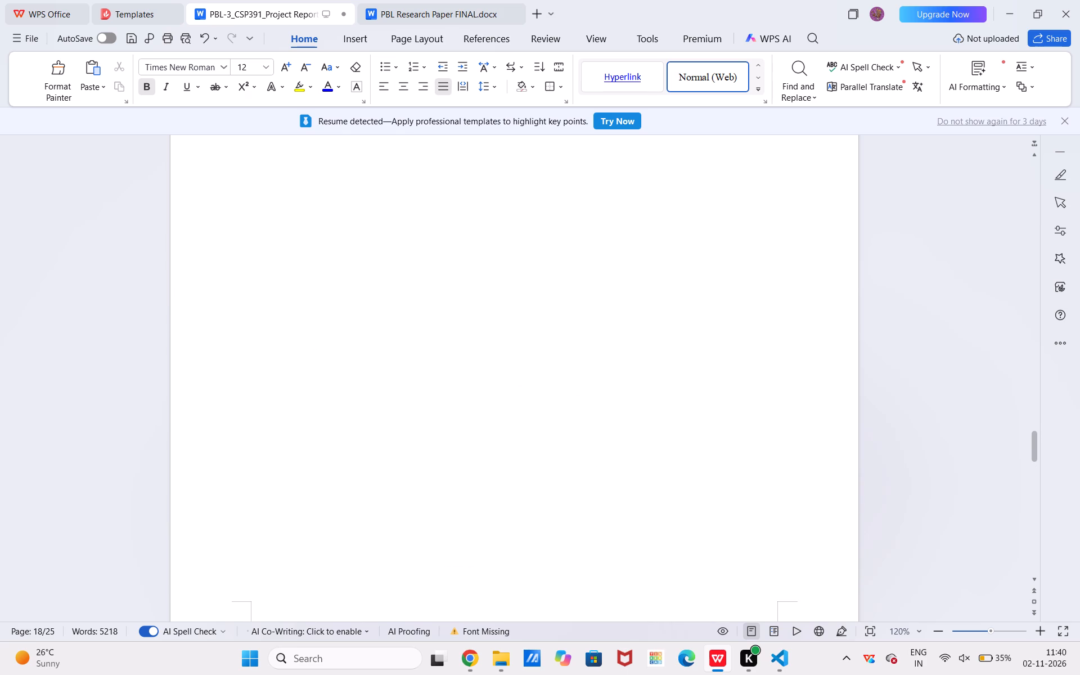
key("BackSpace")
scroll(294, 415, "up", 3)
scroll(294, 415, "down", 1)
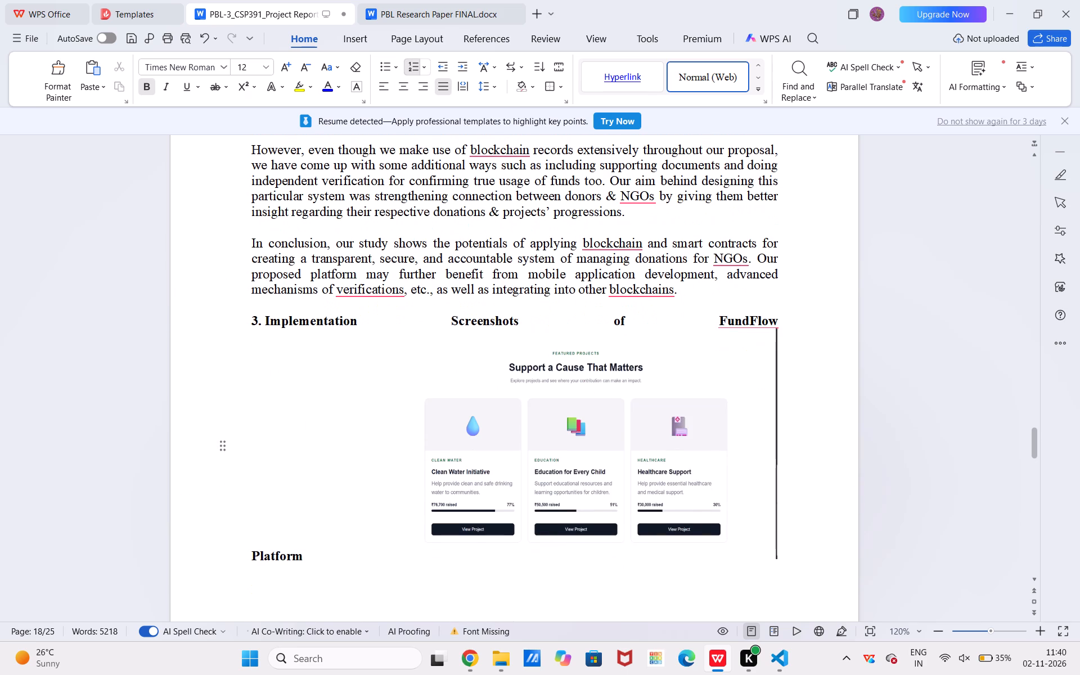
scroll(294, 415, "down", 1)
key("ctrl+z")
Shrink the "Support a Cause That Matters" screenshot proportionally to about 2.37 in high by 4.10 in wide.
scroll(294, 415, "down", 1)
left_click(294, 415)
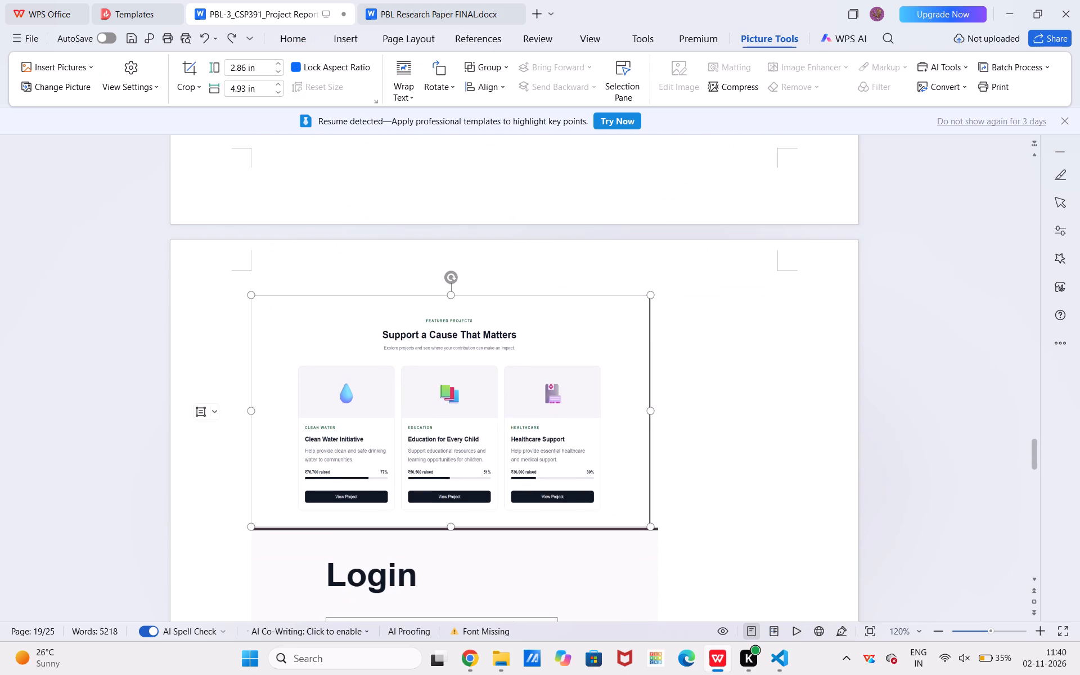
left_click_drag(250, 528, 259, 511)
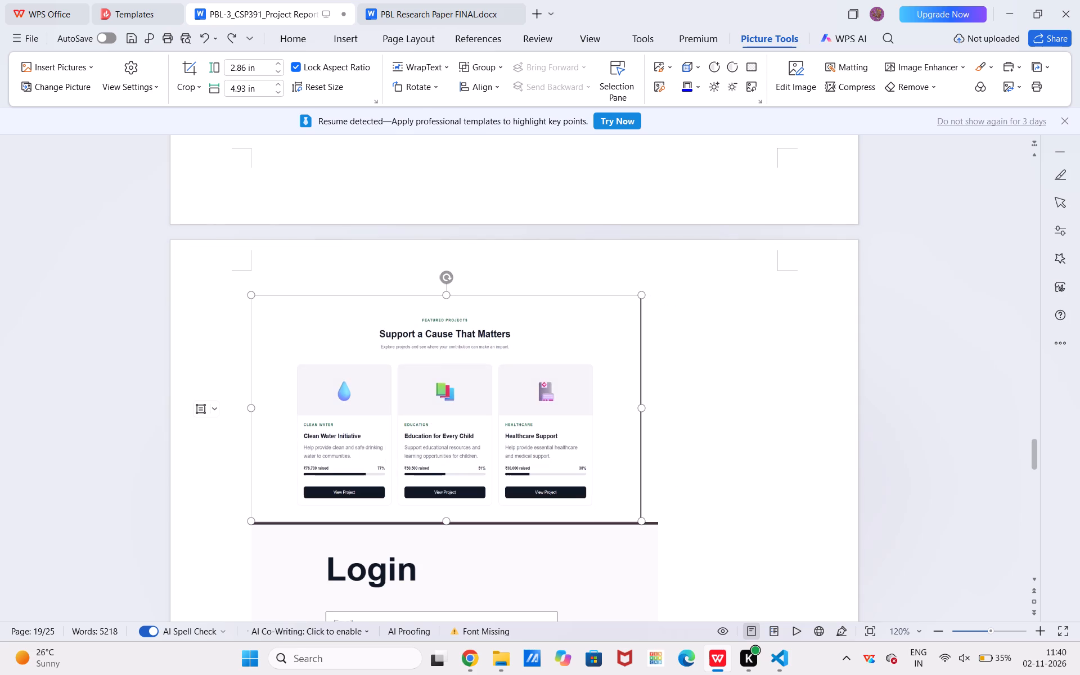
left_click_drag(249, 522, 308, 467)
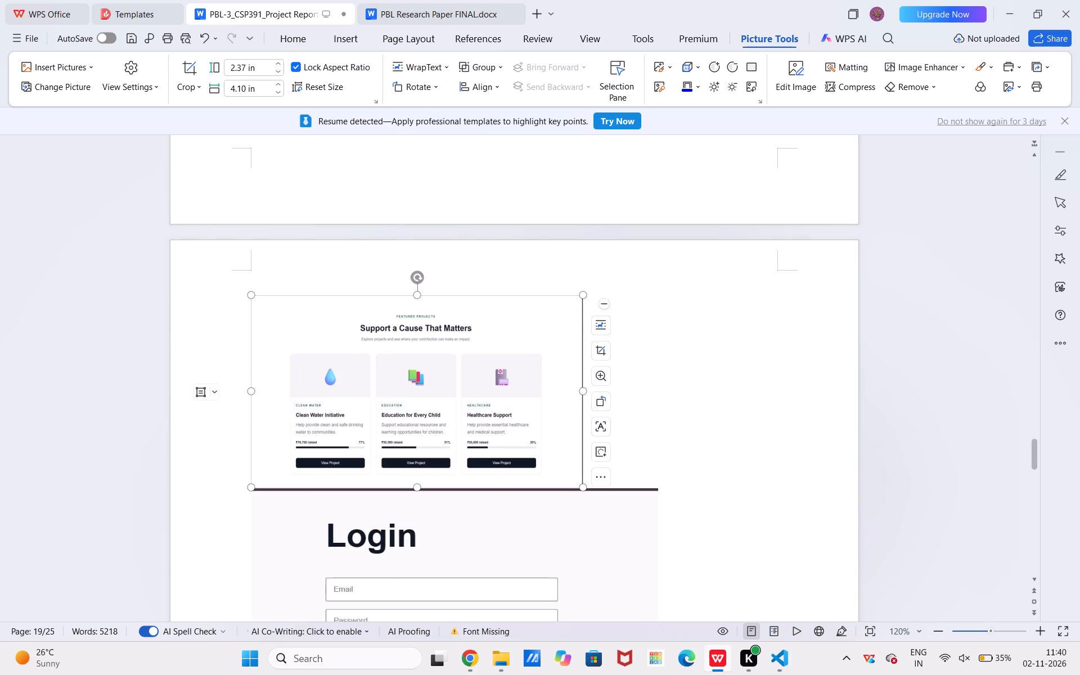
Copy the resized "Support a Cause That Matters" screenshot.
scroll(292, 467, "up", 3)
scroll(292, 467, "right", 1)
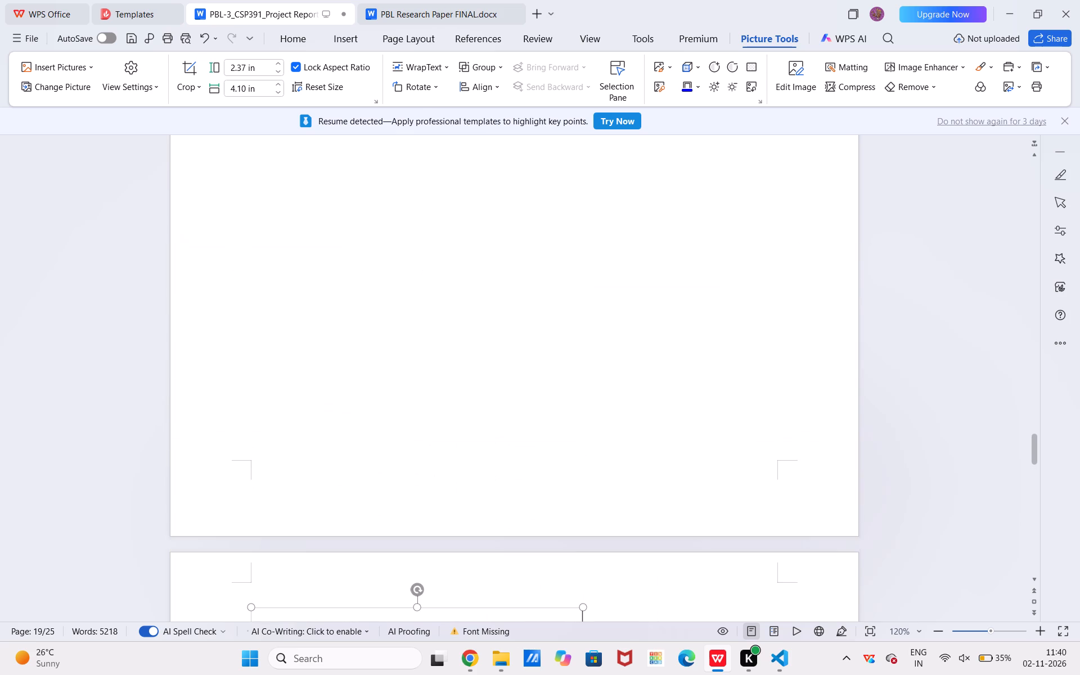
scroll(292, 467, "right", 1)
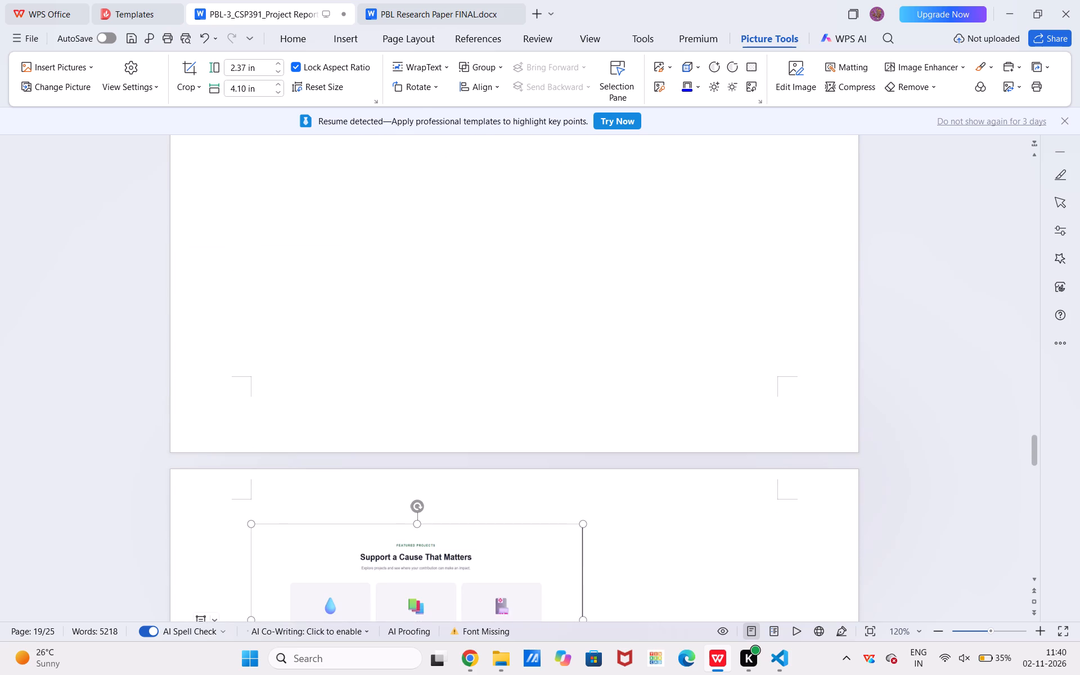
scroll(334, 355, "down", 1)
right_click(412, 520)
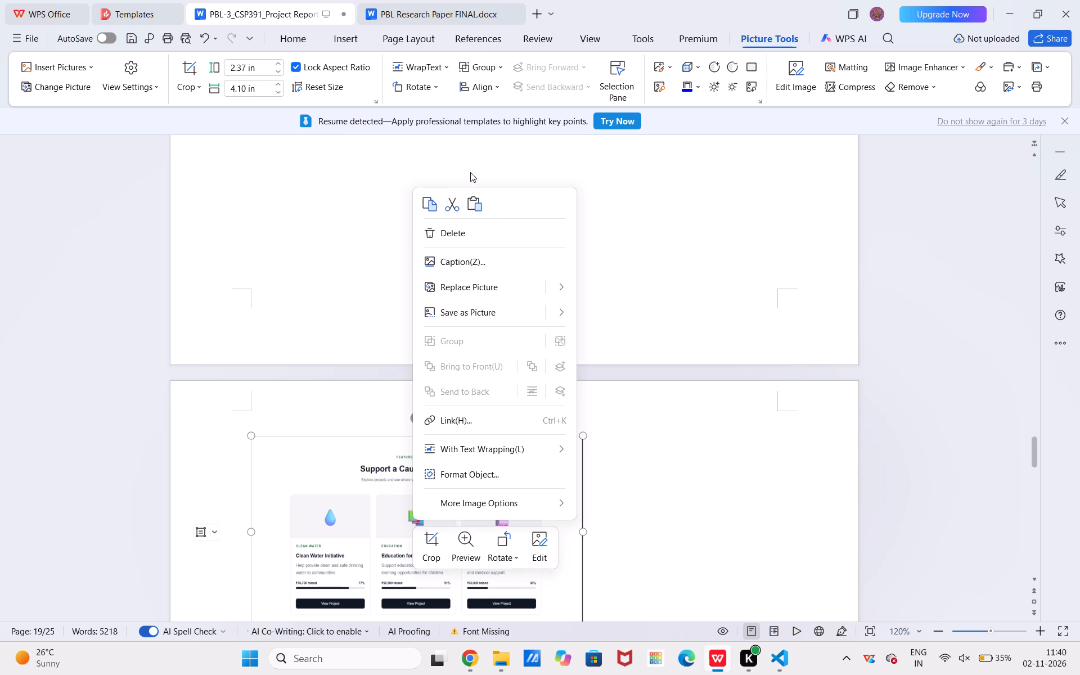
left_click(434, 206)
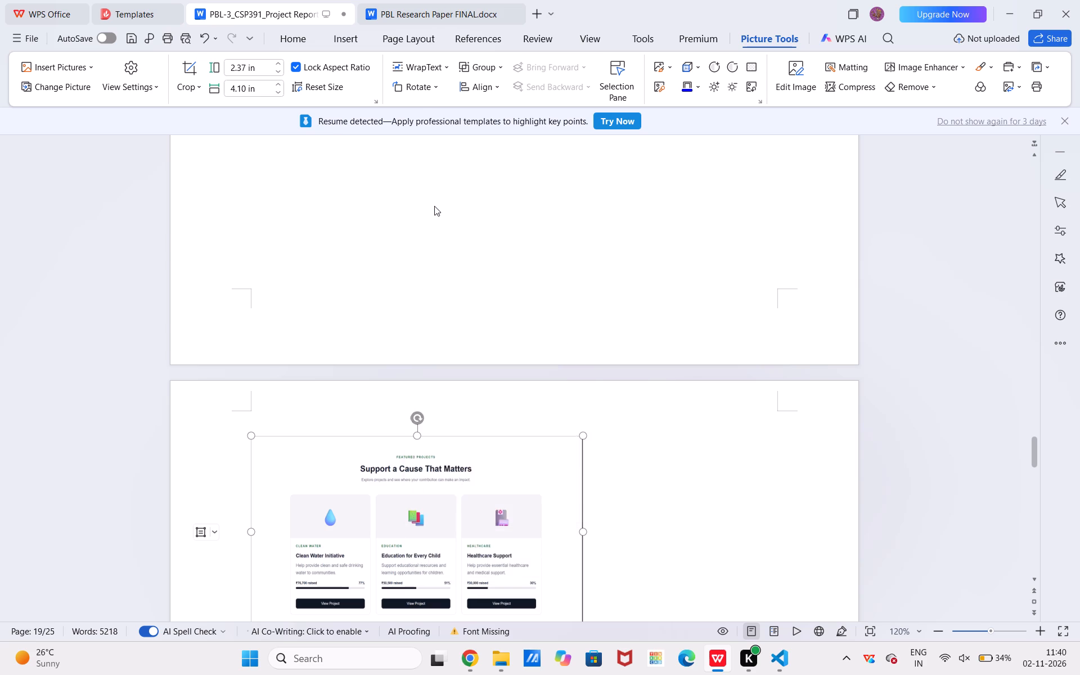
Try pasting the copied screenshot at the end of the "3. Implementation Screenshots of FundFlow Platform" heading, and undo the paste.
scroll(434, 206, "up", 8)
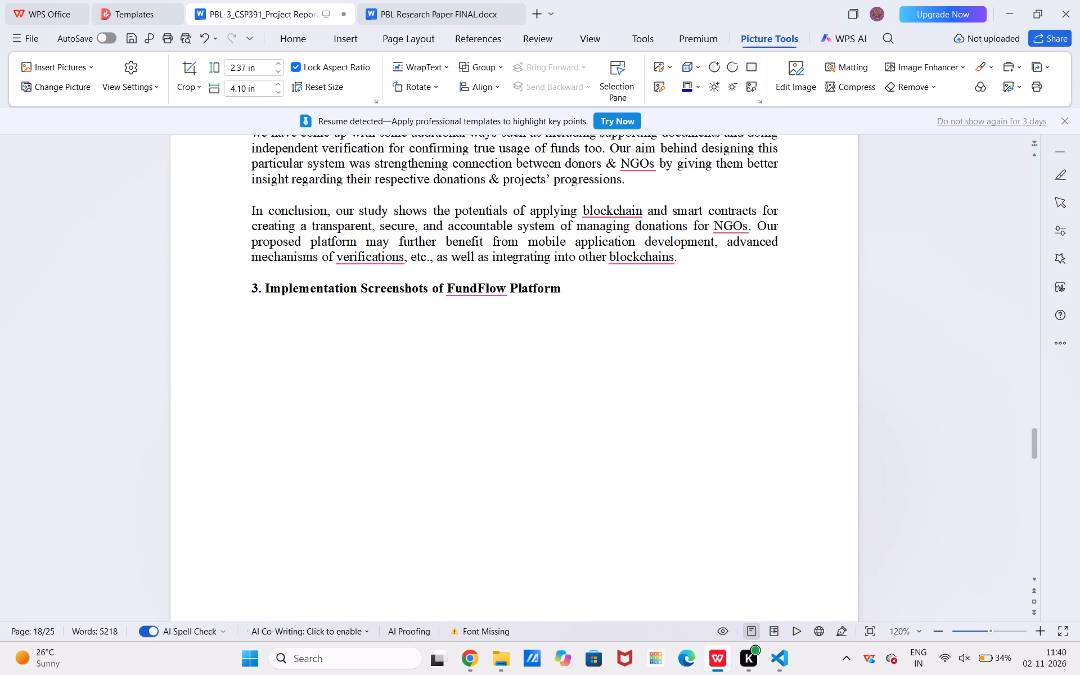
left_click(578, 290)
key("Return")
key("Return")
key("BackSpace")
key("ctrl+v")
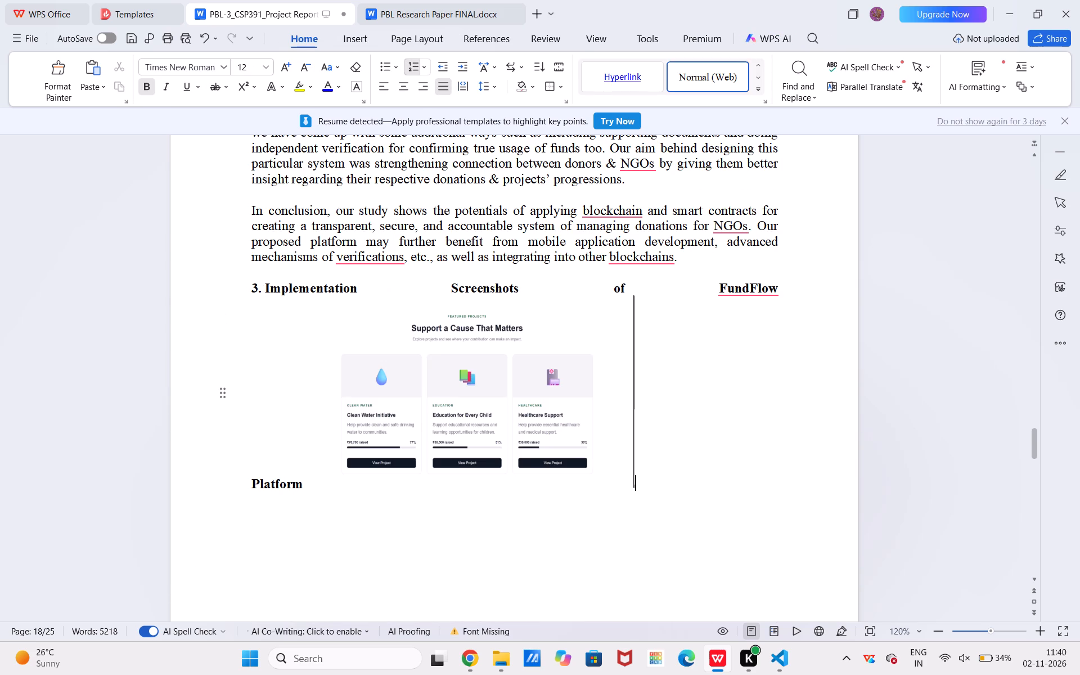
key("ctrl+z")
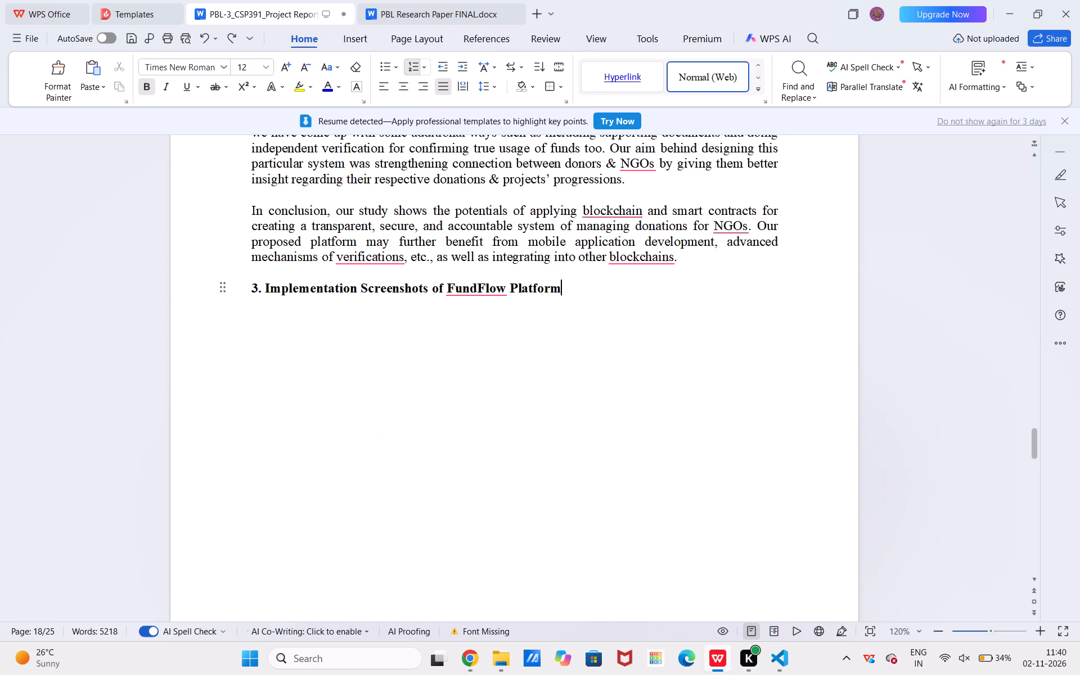
Paste the copied screenshot on its own line below the "3. Implementation Screenshots of FundFlow Platform" heading, leaving blank space between them.
key("Return")
key("Return")
key("Return")
key("Return")
key("Return")
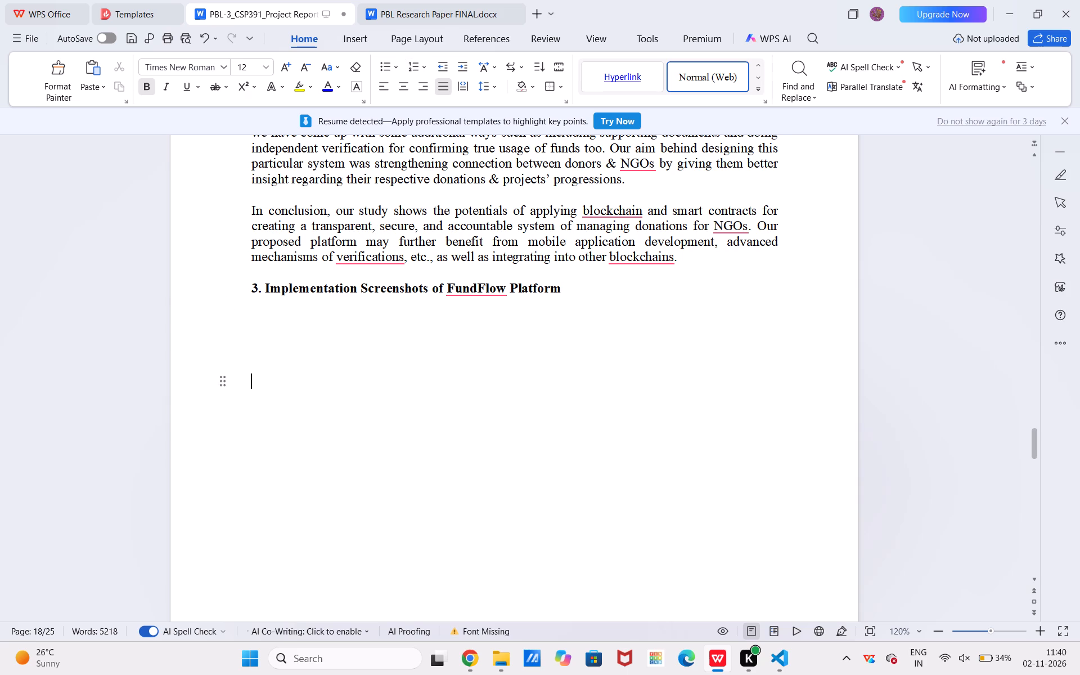
key("Return")
key("BackSpace")
key("BackSpace")
key("BackSpace")
key("ctrl+v")
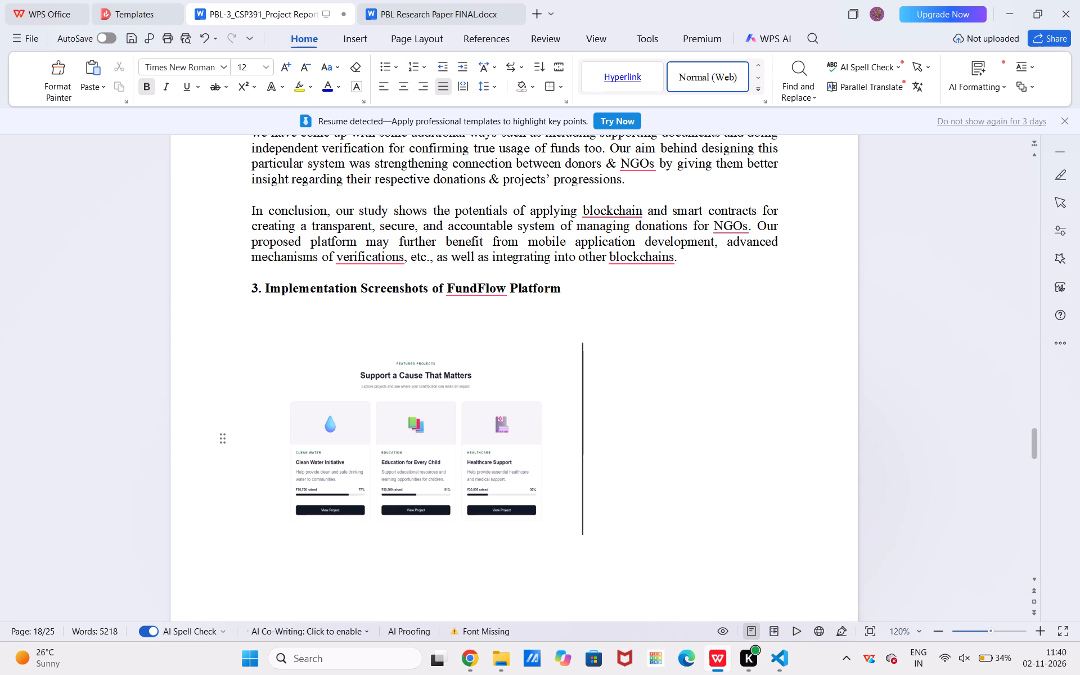
Centre the "Support a Cause That Matters" screenshot below the "3. Implementation Screenshots of FundFlow Platform" heading.
scroll(719, 372, "down", 2)
left_click(421, 373)
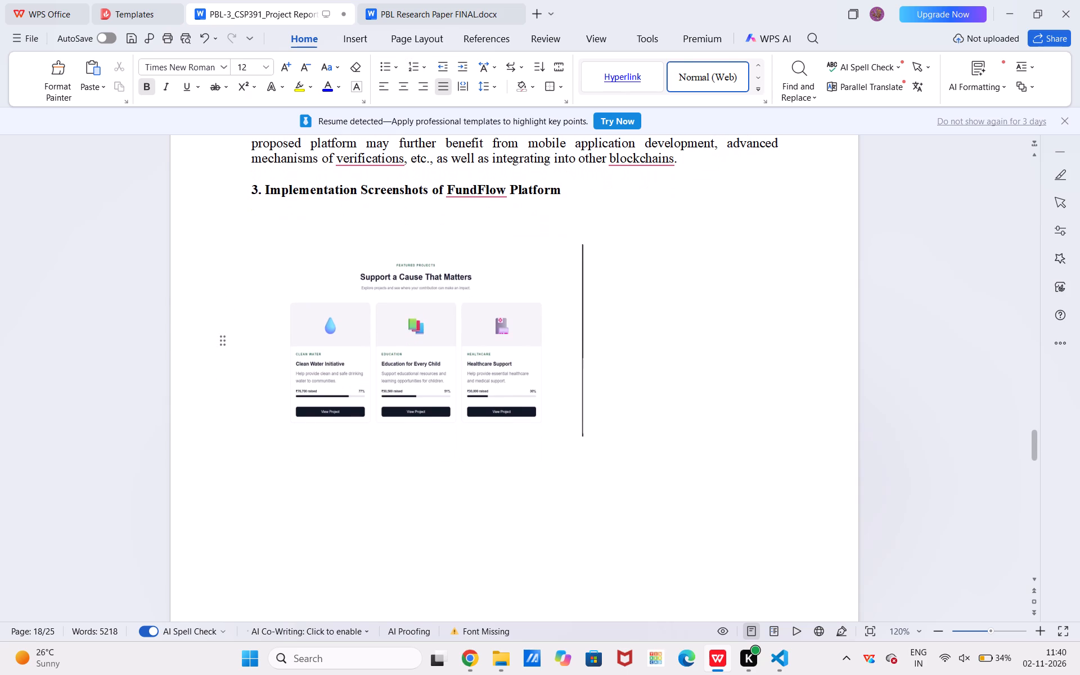
left_click(294, 46)
left_click(402, 89)
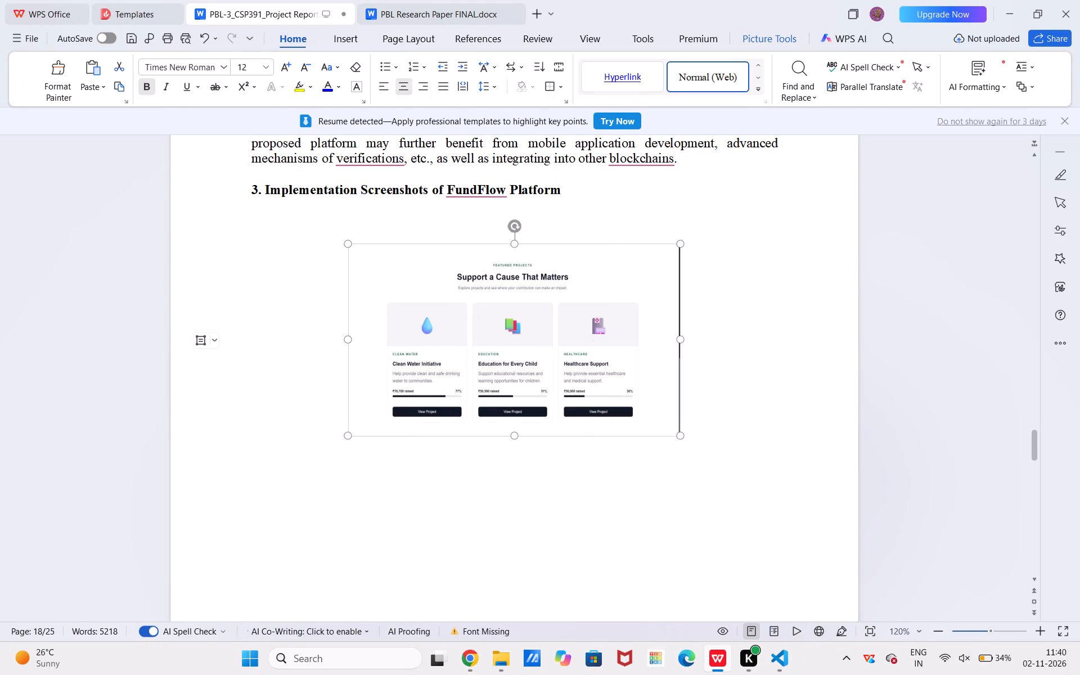
Copy the Login page screenshot and paste it on a new line below the centred "Support a Cause That Matters" screenshot.
scroll(486, 398, "down", 7)
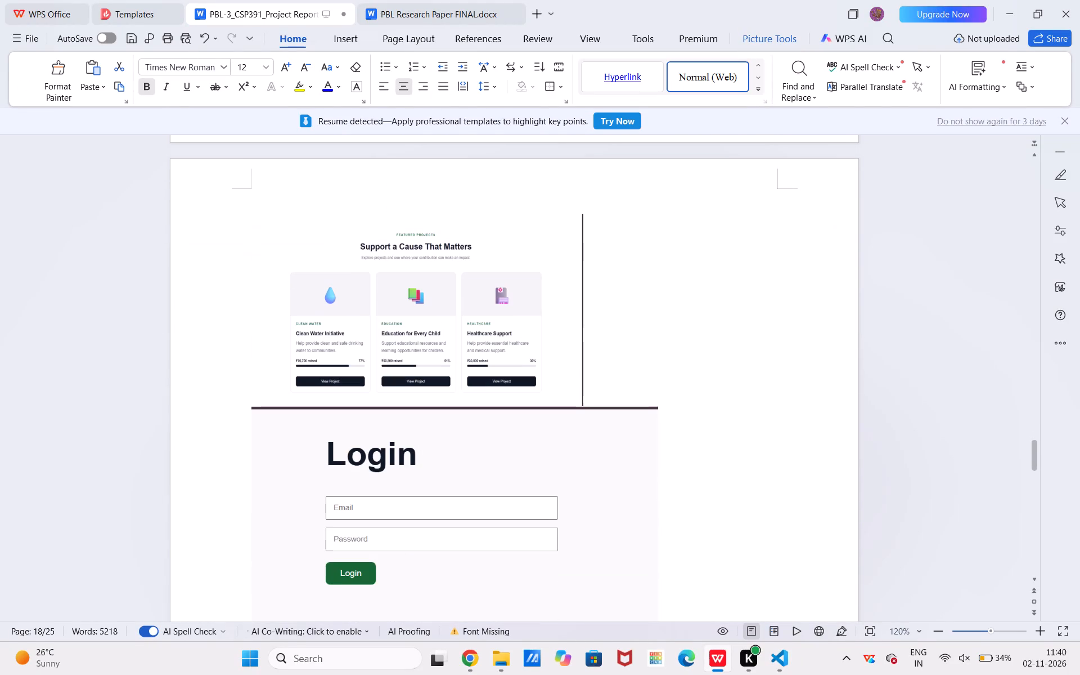
left_click(485, 488)
right_click(485, 488)
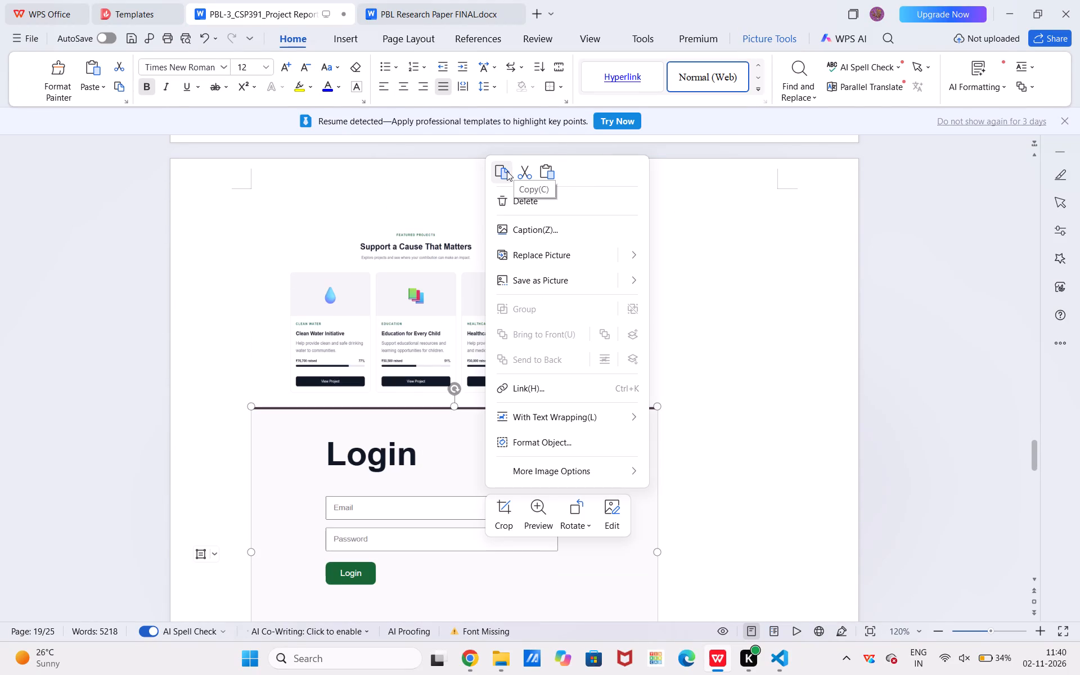
left_click(507, 171)
scroll(460, 287, "up", 6)
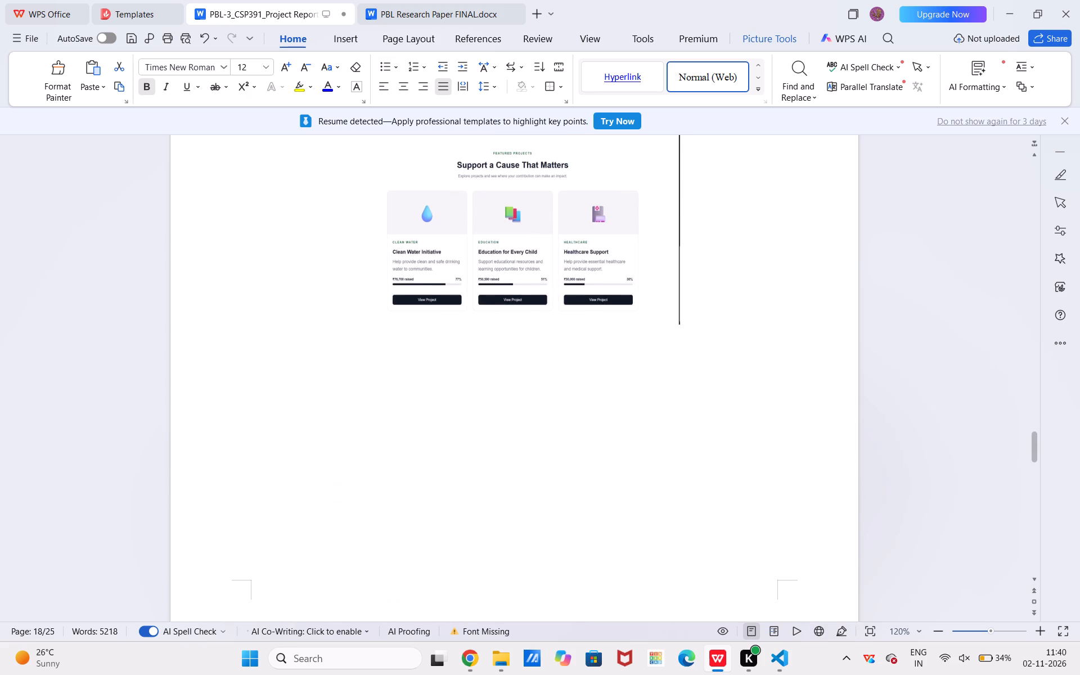
left_click(713, 316)
key("Return")
key("ctrl+v")
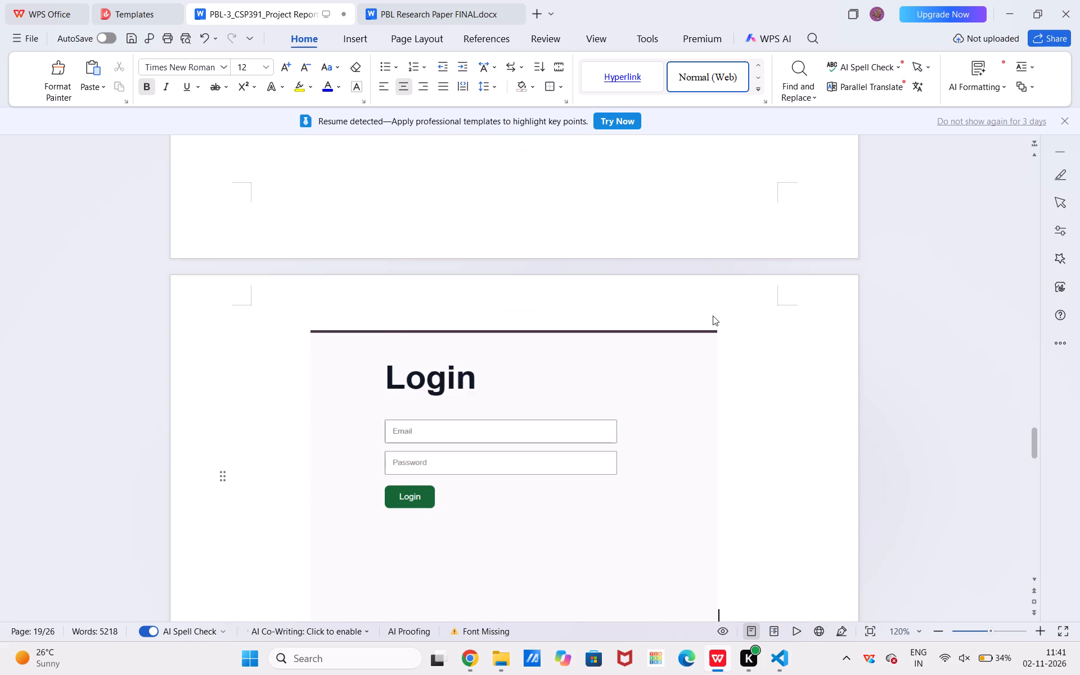
Shrink the pasted Login screenshot proportionally to about 2.35 in high by 3.28 in wide.
scroll(713, 316, "down", 3)
left_click(706, 407)
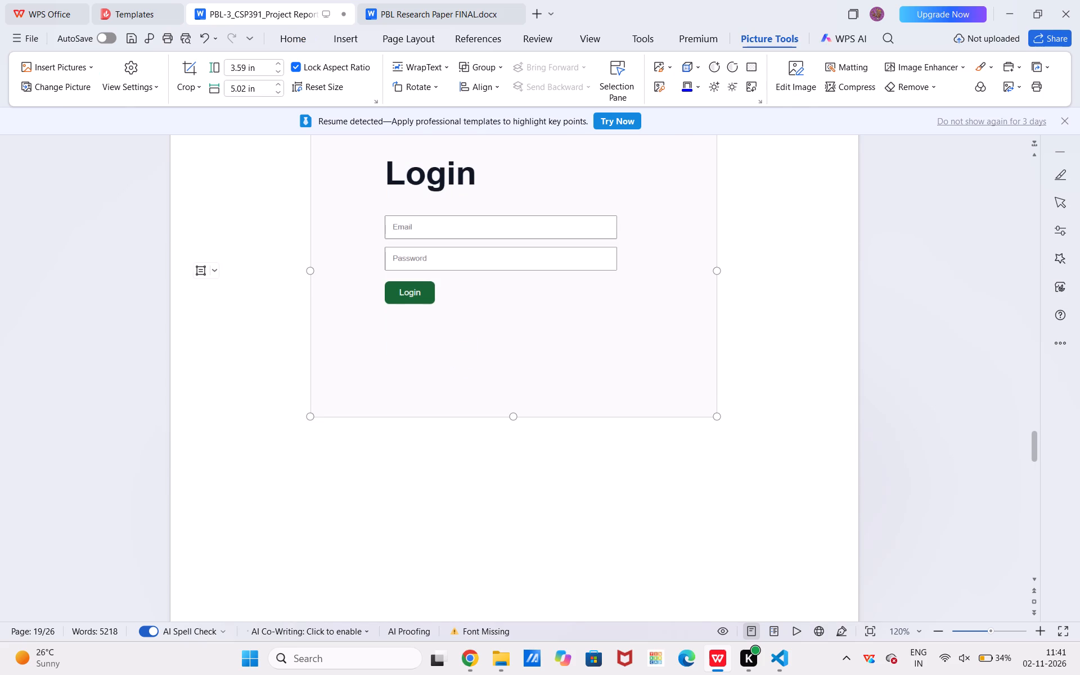
left_click_drag(714, 414, 573, 273)
Cut the original left-aligned "Support a Cause That Matters" and Login screenshots from the following page.
scroll(573, 273, "up", 4)
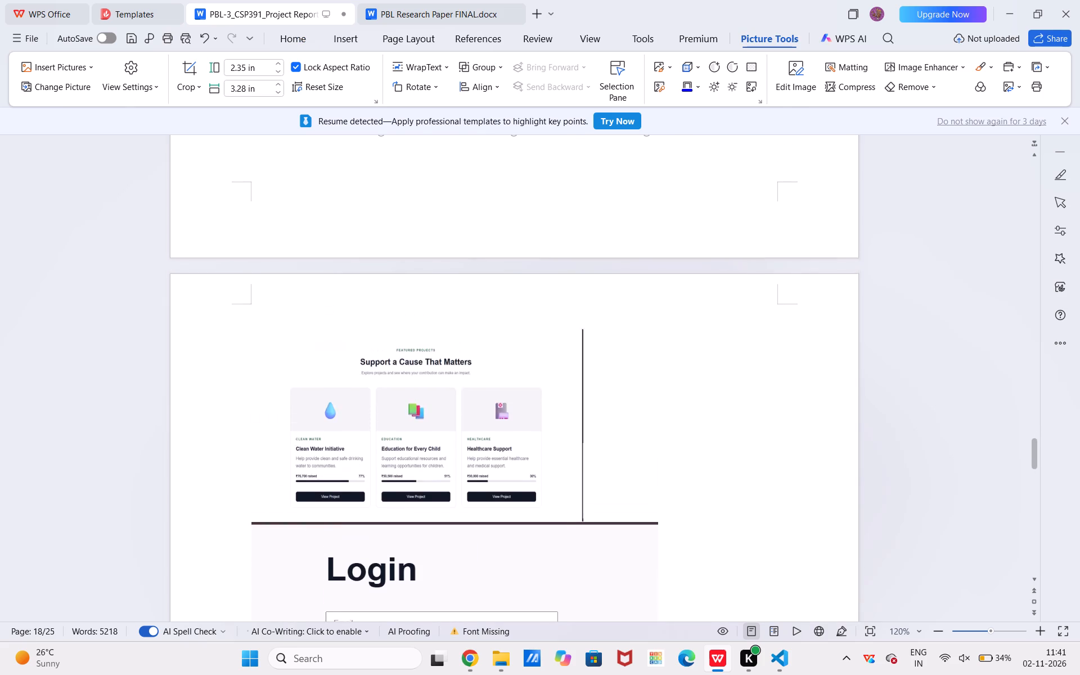
scroll(573, 273, "up", 5)
scroll(573, 273, "down", 3)
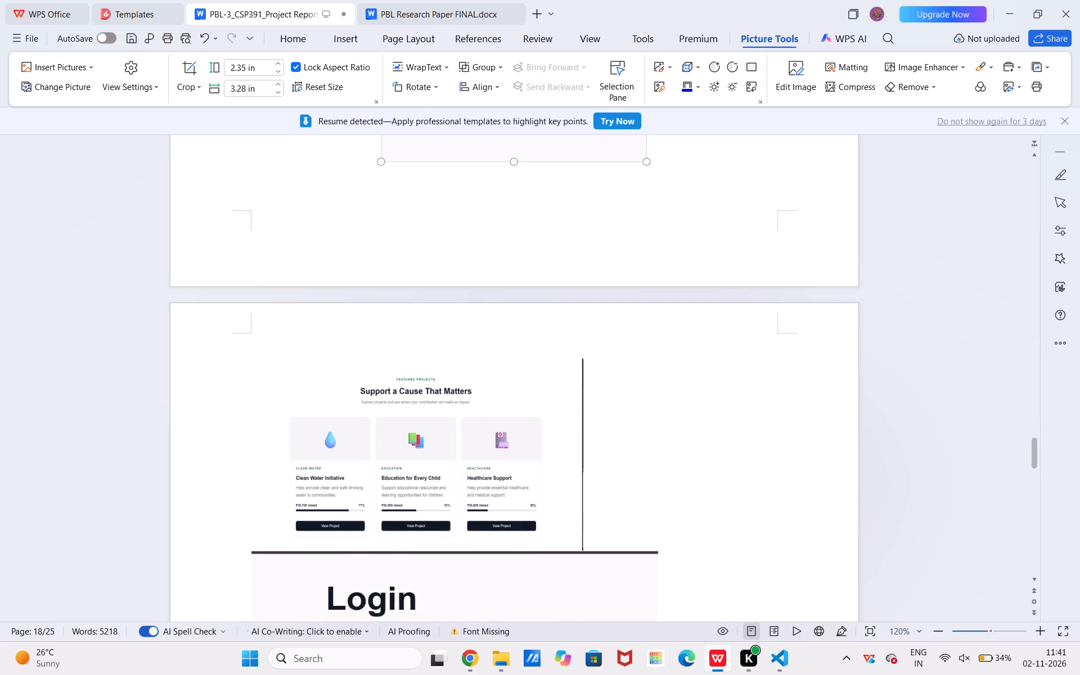
scroll(573, 273, "down", 2)
right_click(499, 336)
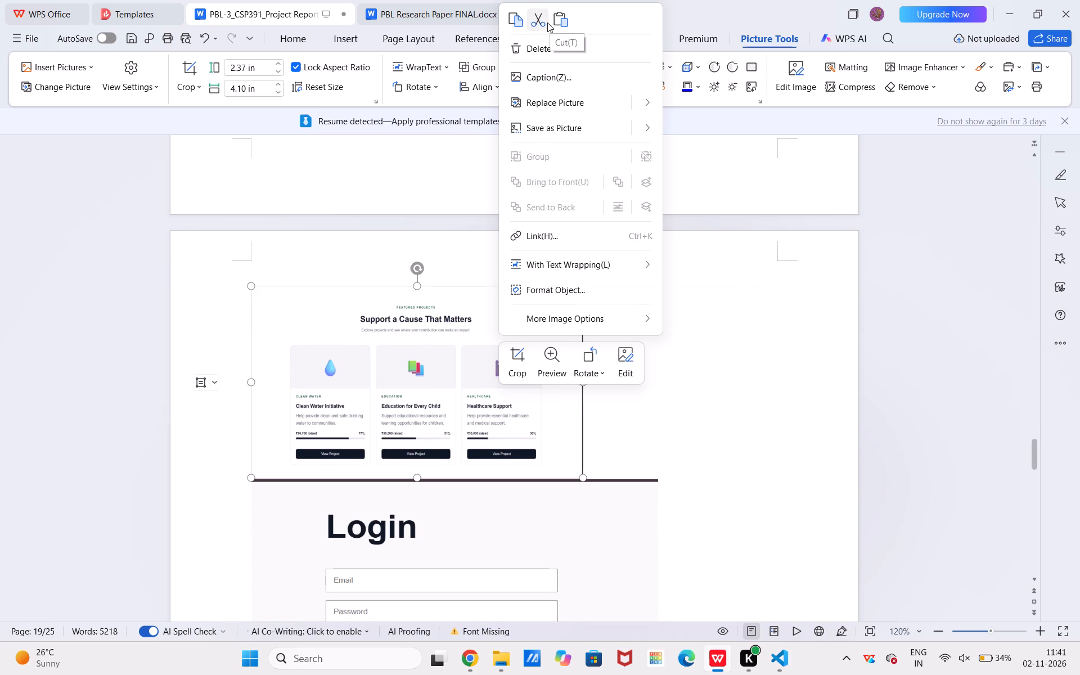
left_click(542, 20)
left_click(556, 471)
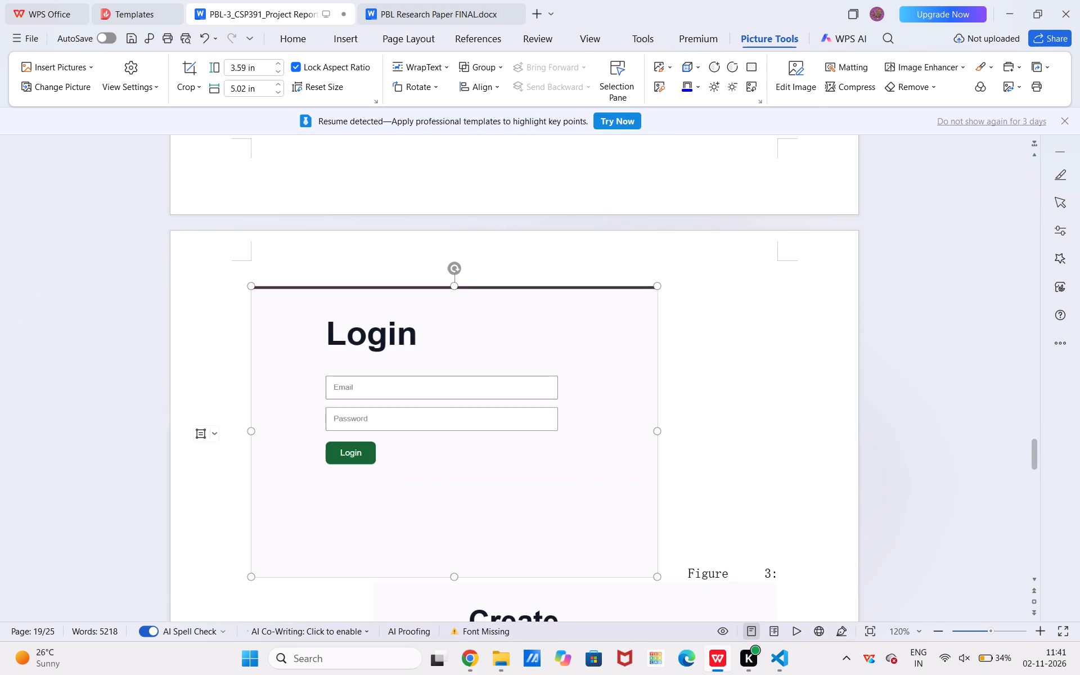
right_click(556, 471)
left_click(596, 150)
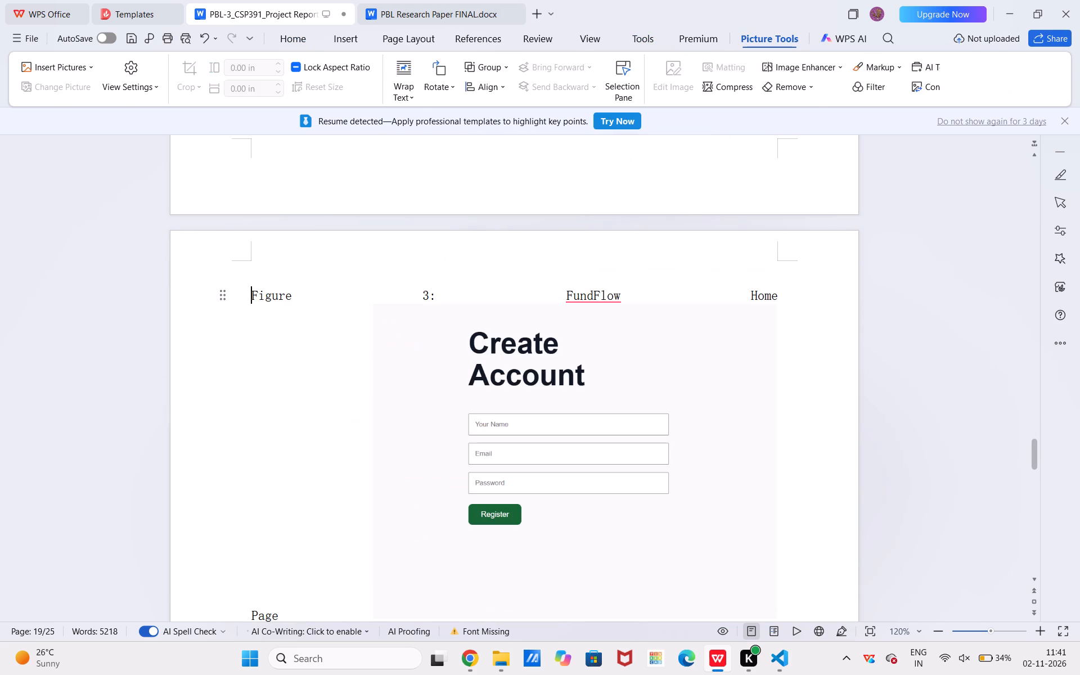
Delete the leftover caption text "Figure 3: FundFlow Home Page" around the Create Account screenshot.
left_click_drag(250, 334, 776, 336)
key("BackSpace")
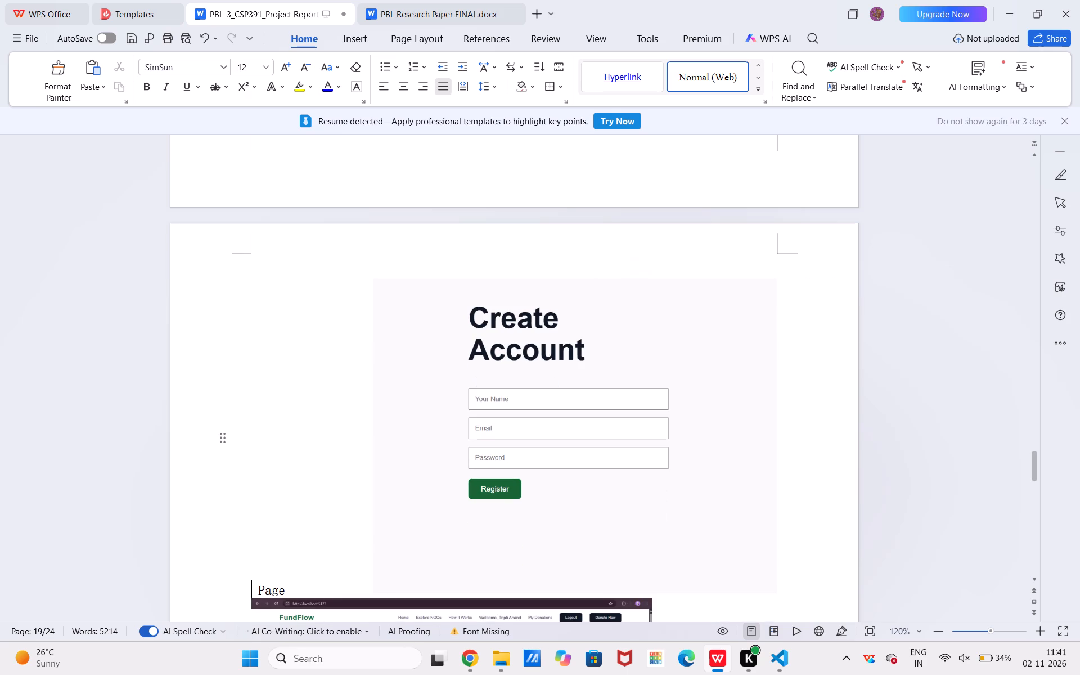
scroll(807, 419, "down", 1)
left_click(363, 480)
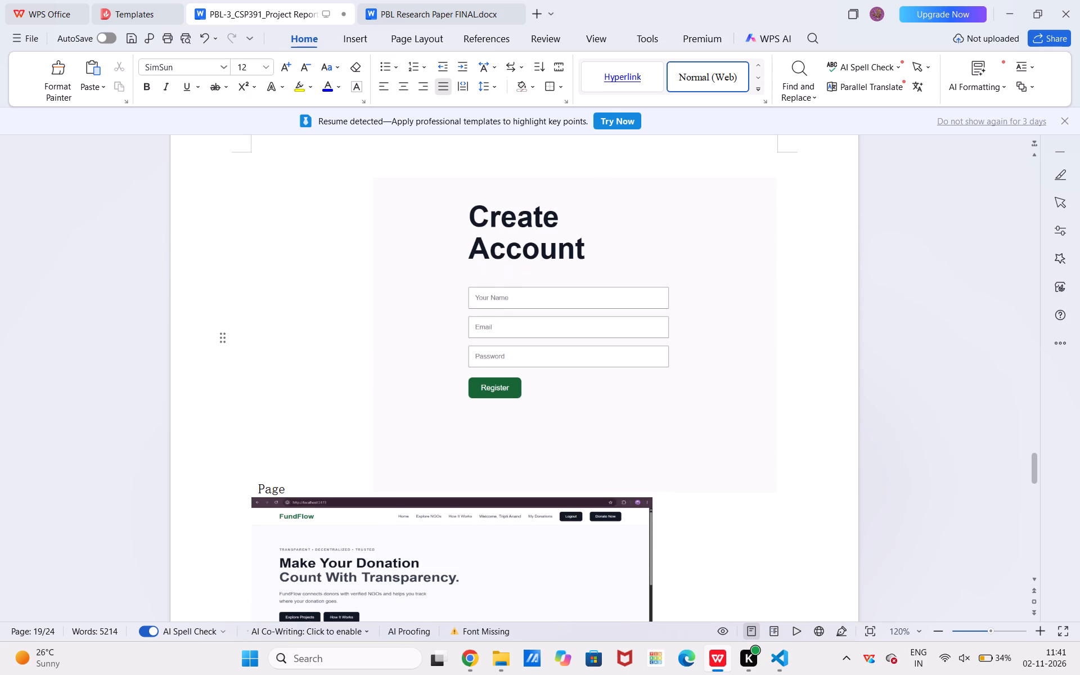
key("BackSpace")
key("BackSpace")
key("BackSpace")
key("BackSpace")
key("BackSpace")
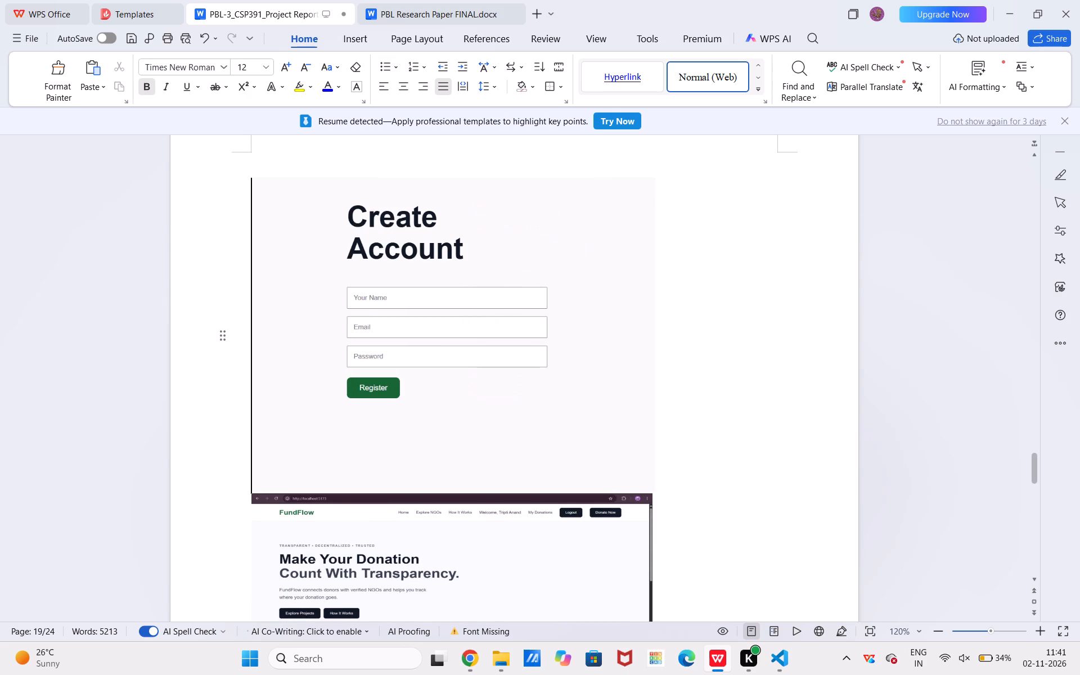
Centre the paragraph holding the Create Account screenshot and shrink that screenshot proportionally to about two-thirds of its size.
left_click(355, 444)
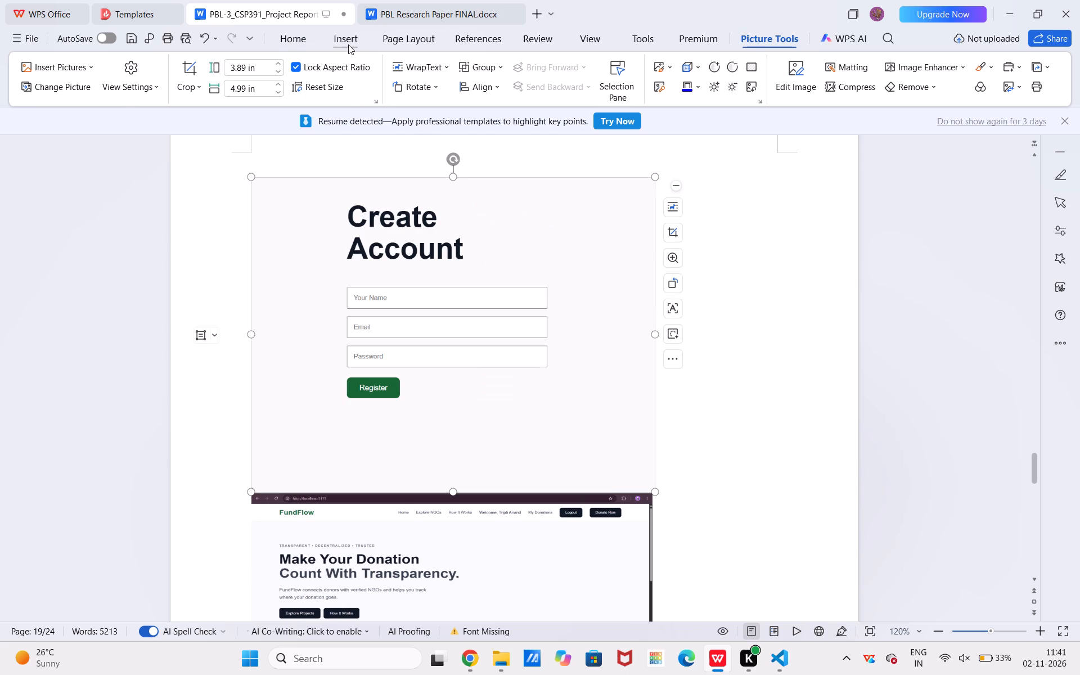
left_click(295, 42)
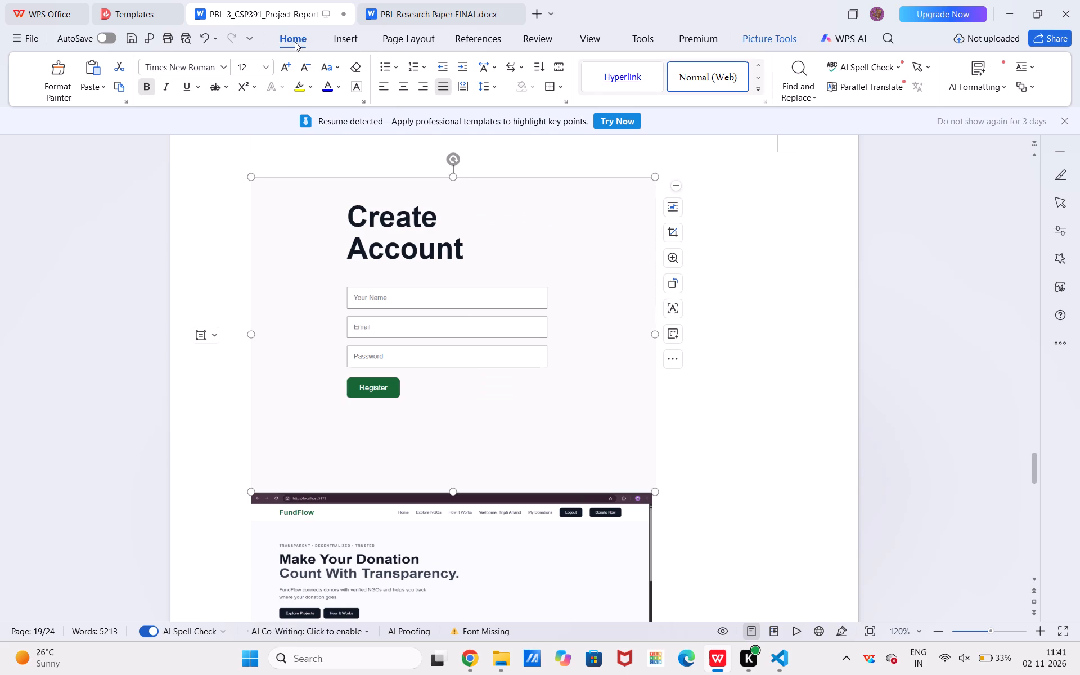
left_click(408, 87)
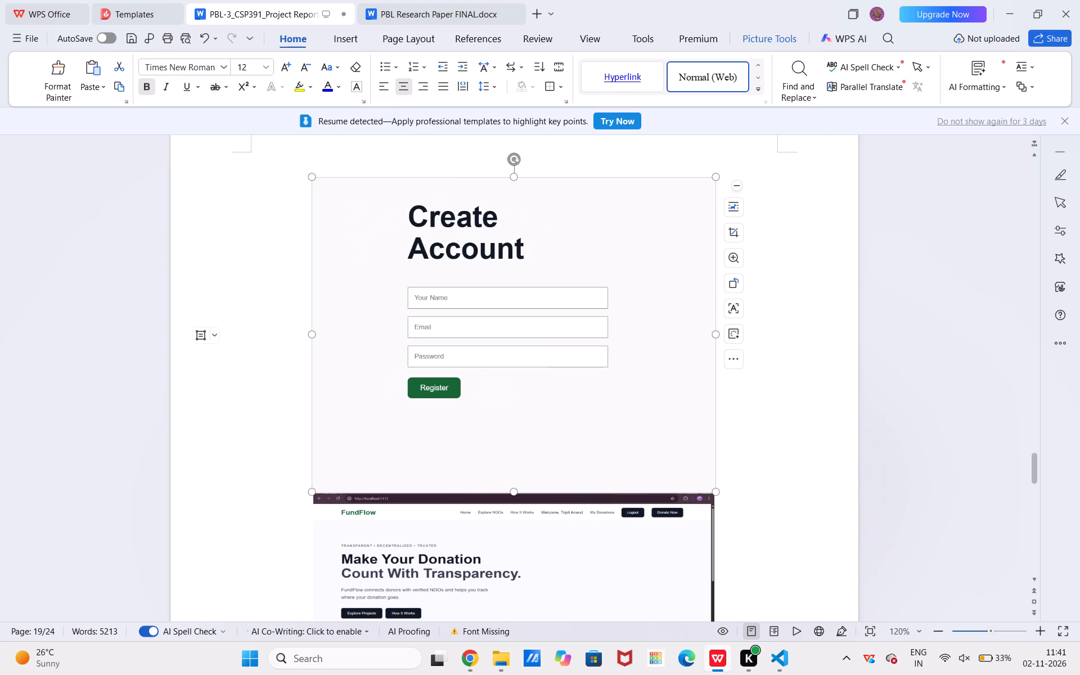
left_click_drag(715, 493, 652, 413)
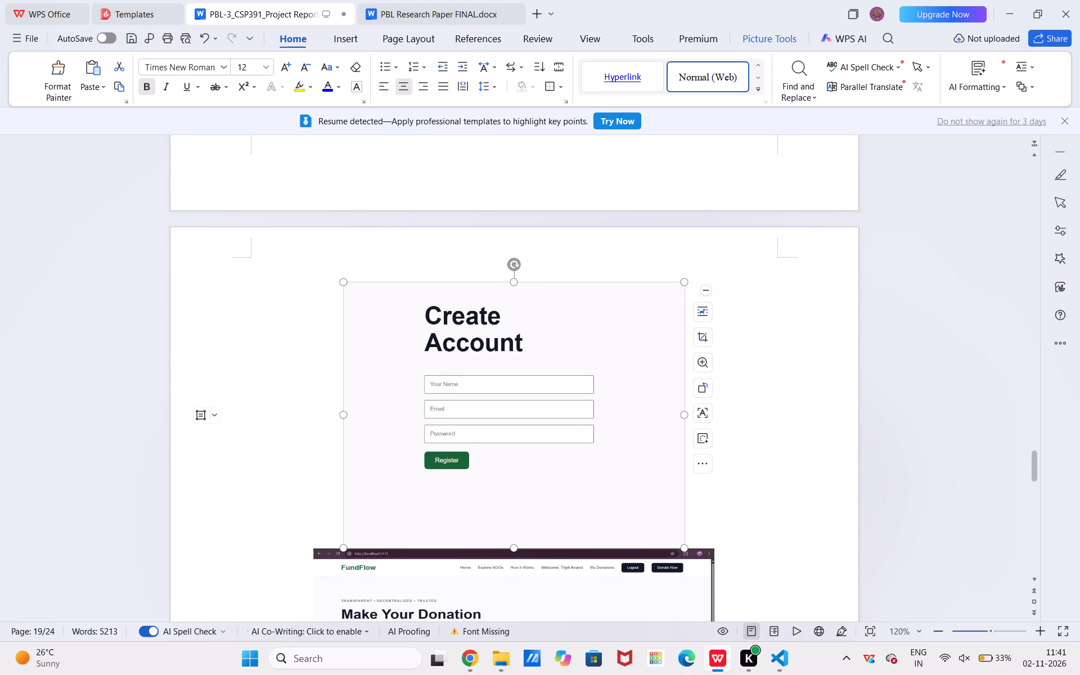
left_click_drag(685, 547, 614, 463)
Shrink the "Make Your Donation Count With Transparency" home page screenshot proportionally to about three-quarters of its size.
scroll(614, 463, "down", 1)
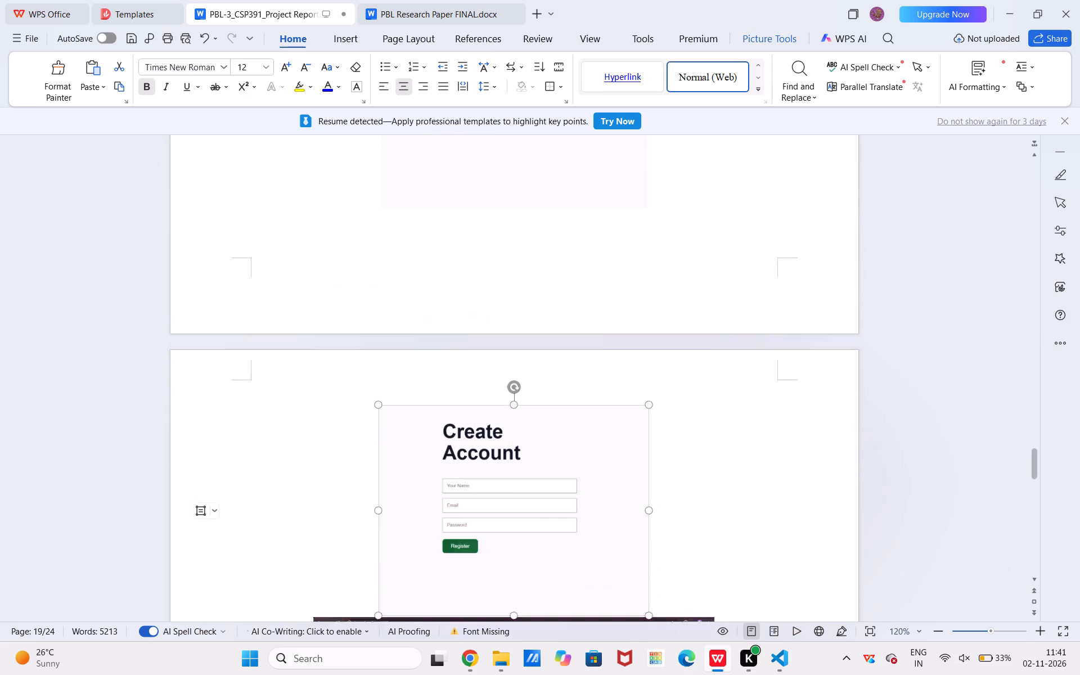
scroll(614, 463, "down", 1)
left_click(614, 463)
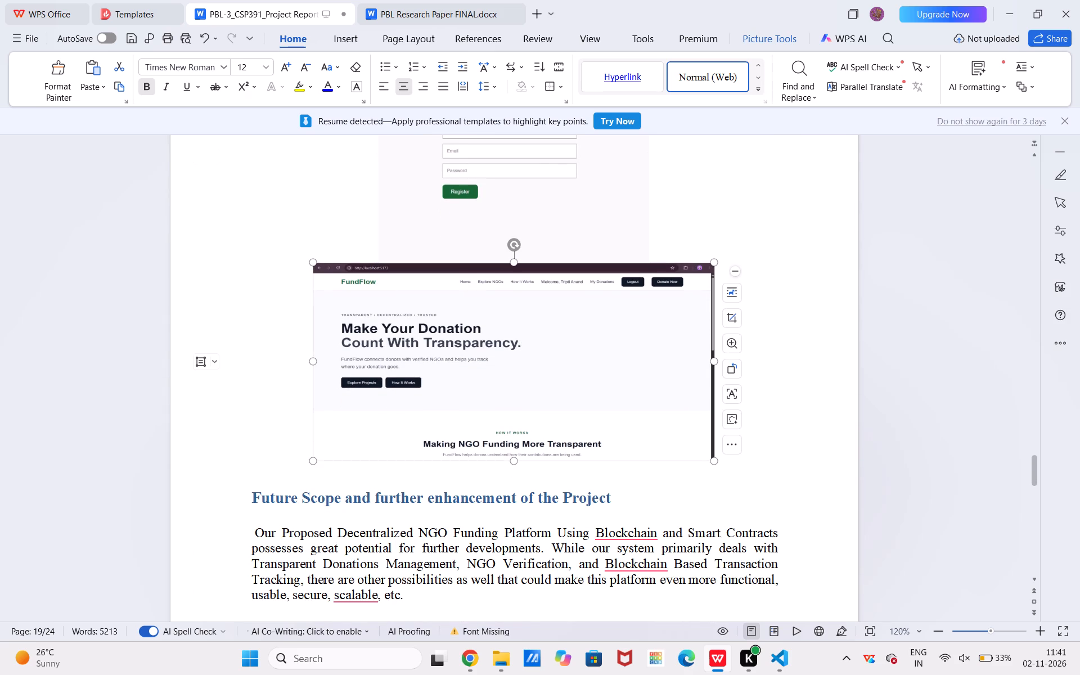
left_click_drag(715, 463, 649, 403)
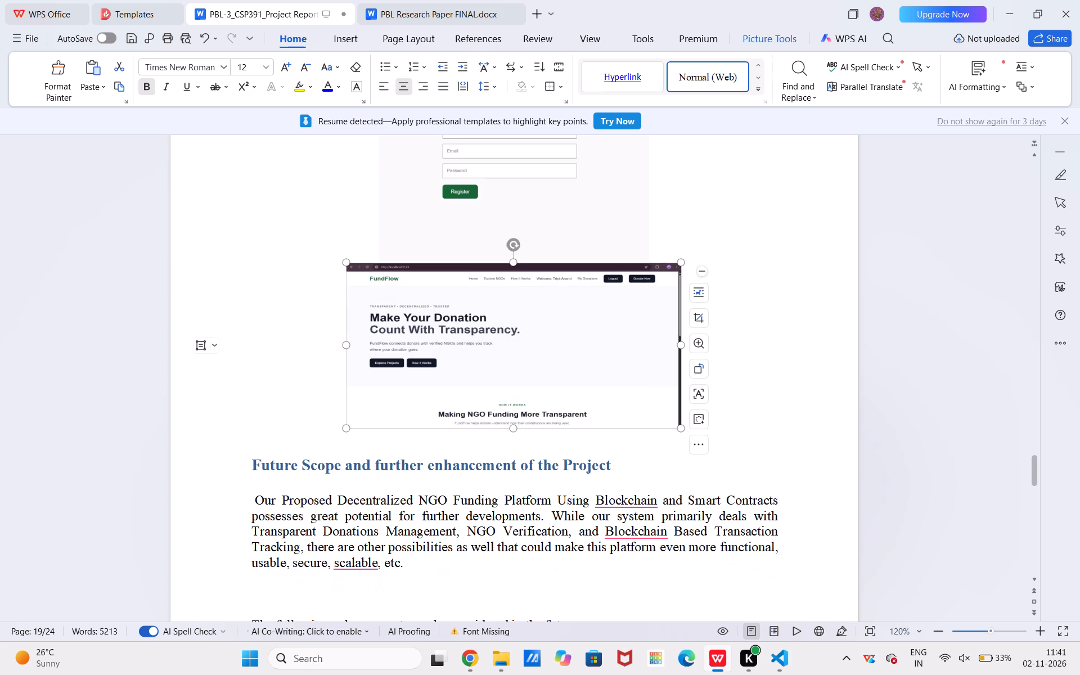
left_click_drag(681, 425, 648, 408)
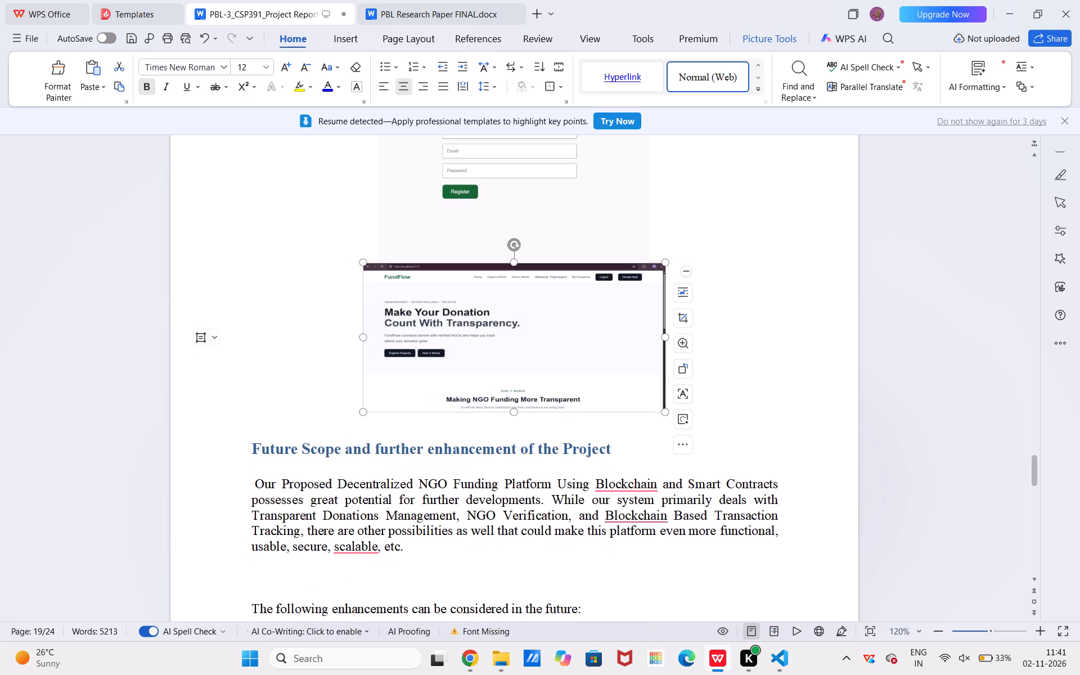
Insert two line breaks between the Create Account screenshot and the FundFlow home page screenshot.
left_click(668, 251)
key("Return")
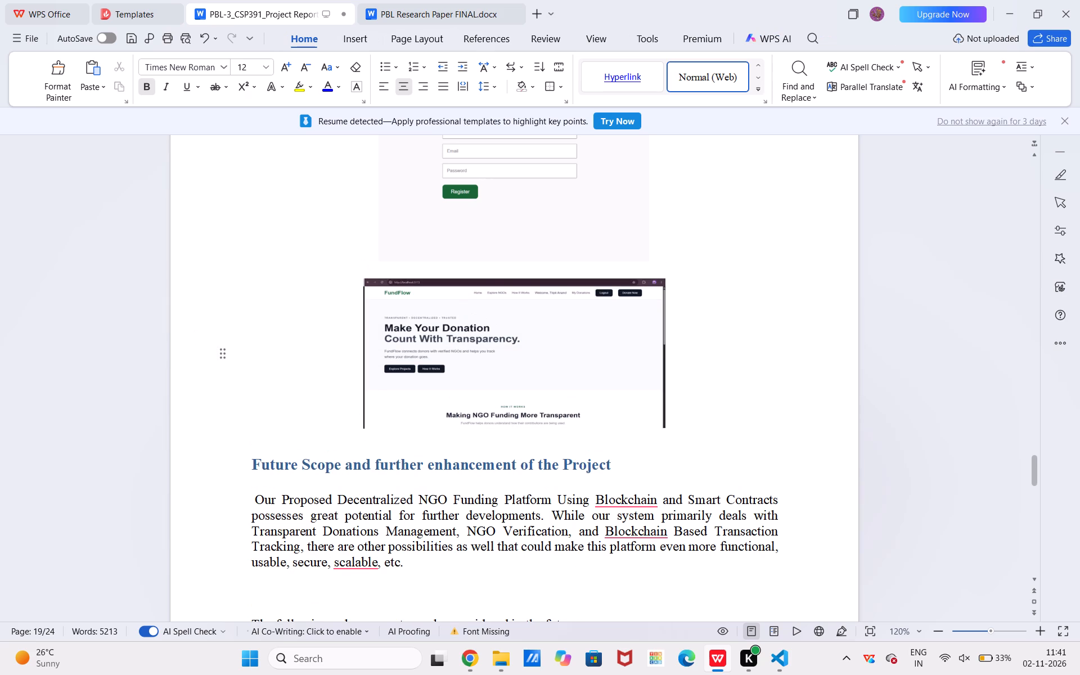
key("Return")
Remove an empty line above "The following enhancements can be considered in the future:" in the Future Scope section.
scroll(668, 251, "up", 2)
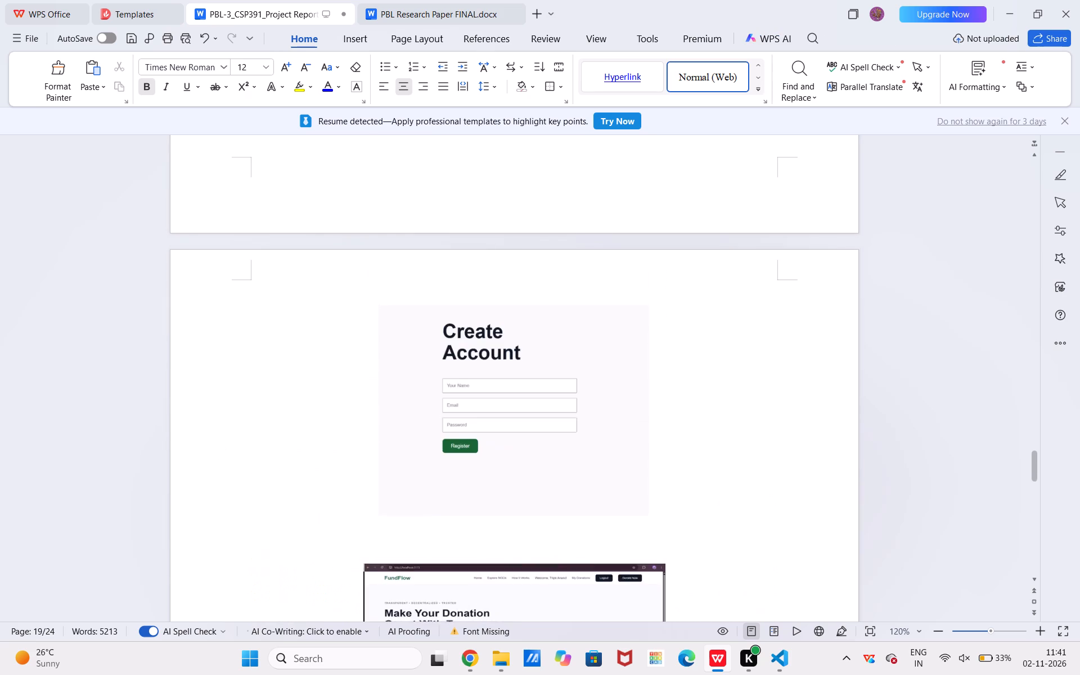
scroll(668, 251, "up", 5)
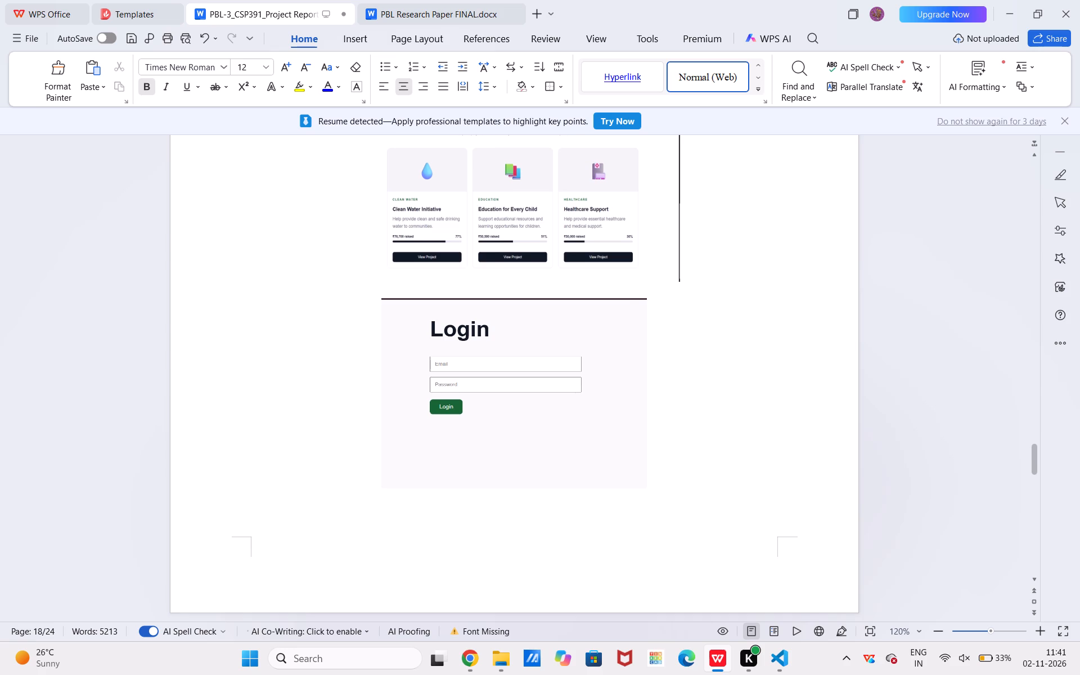
scroll(668, 251, "down", 2)
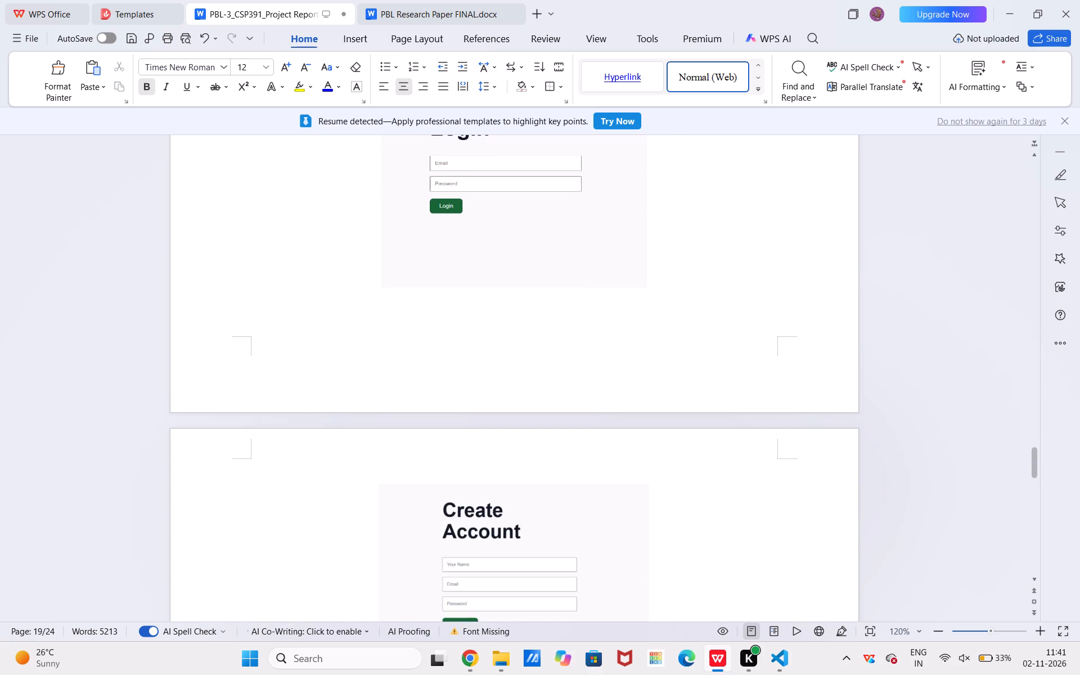
scroll(668, 251, "down", 6)
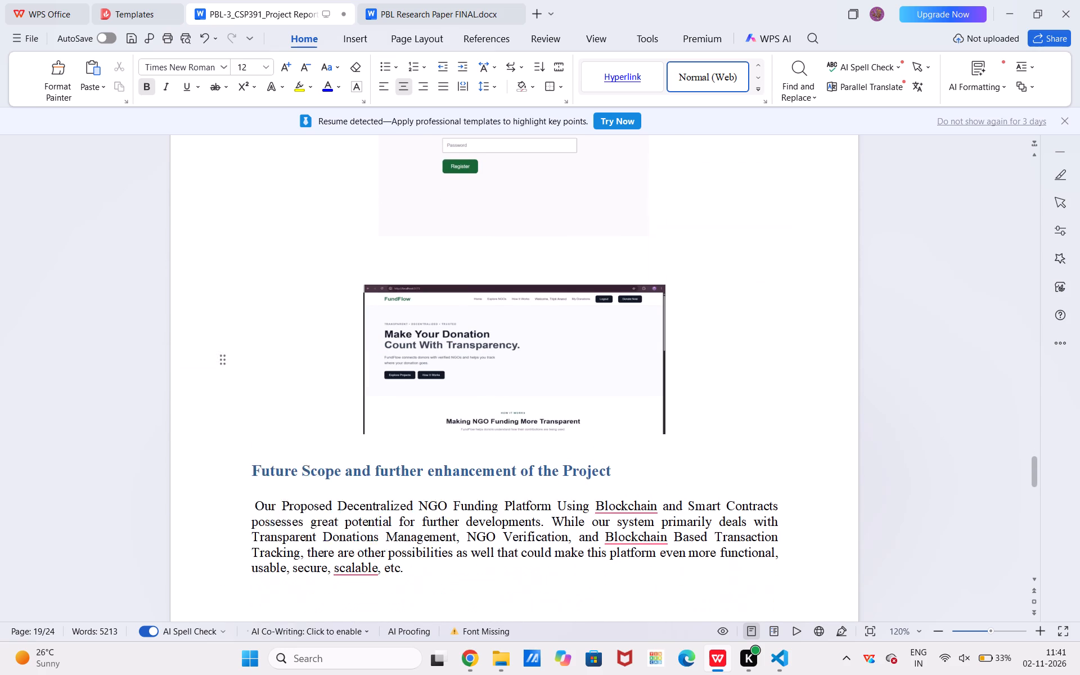
scroll(668, 251, "down", 1)
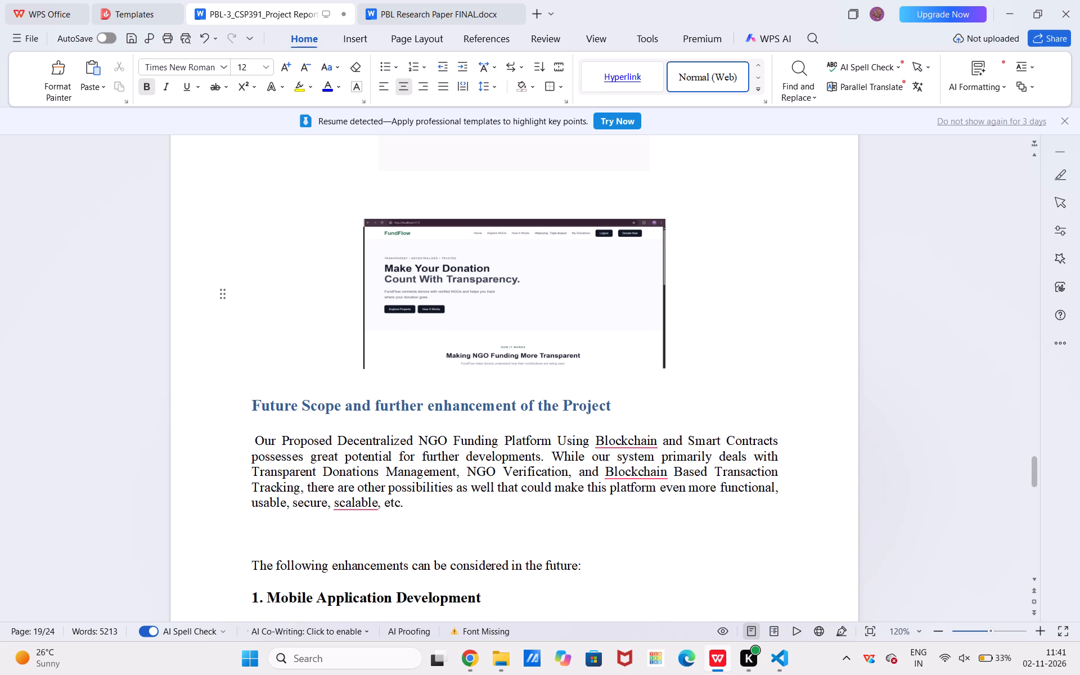
scroll(668, 251, "down", 2)
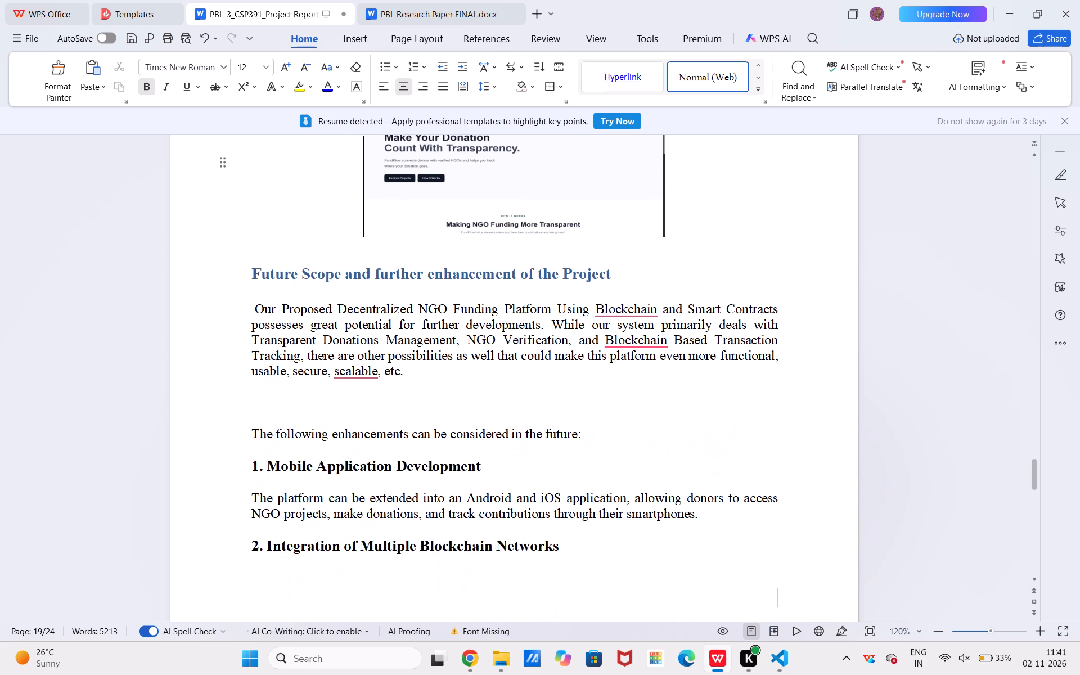
scroll(668, 251, "down", 2)
left_click(251, 251)
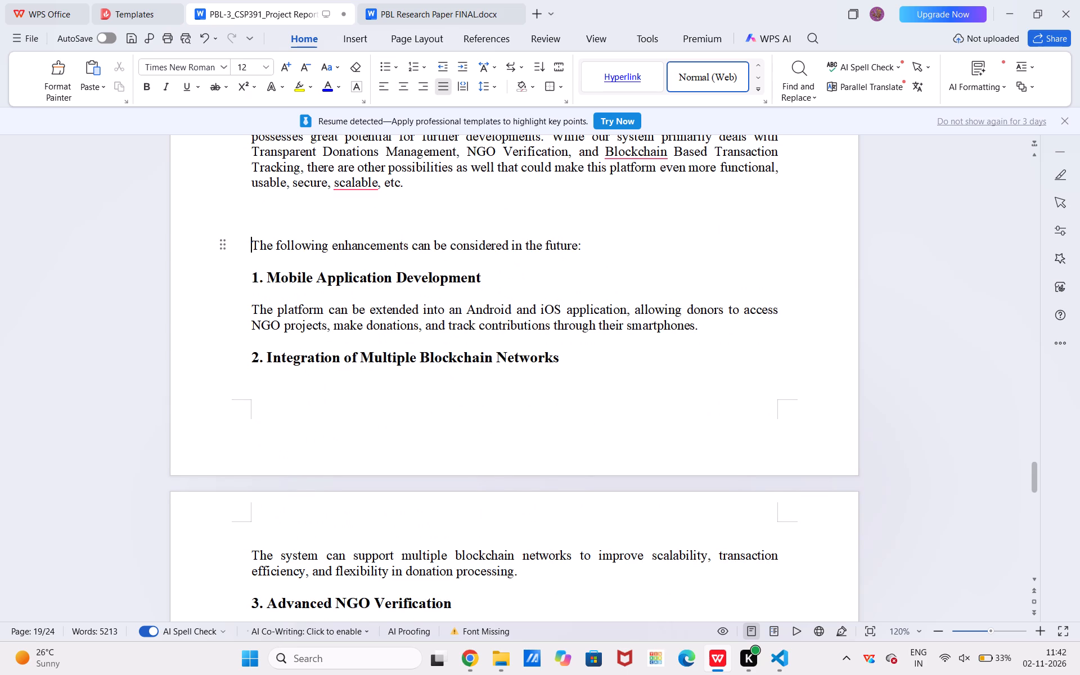
key("BackSpace")
Review the Future Scope, Advantages of this Project and Outcome sections for layout gaps and split tables.
scroll(251, 251, "down", 5)
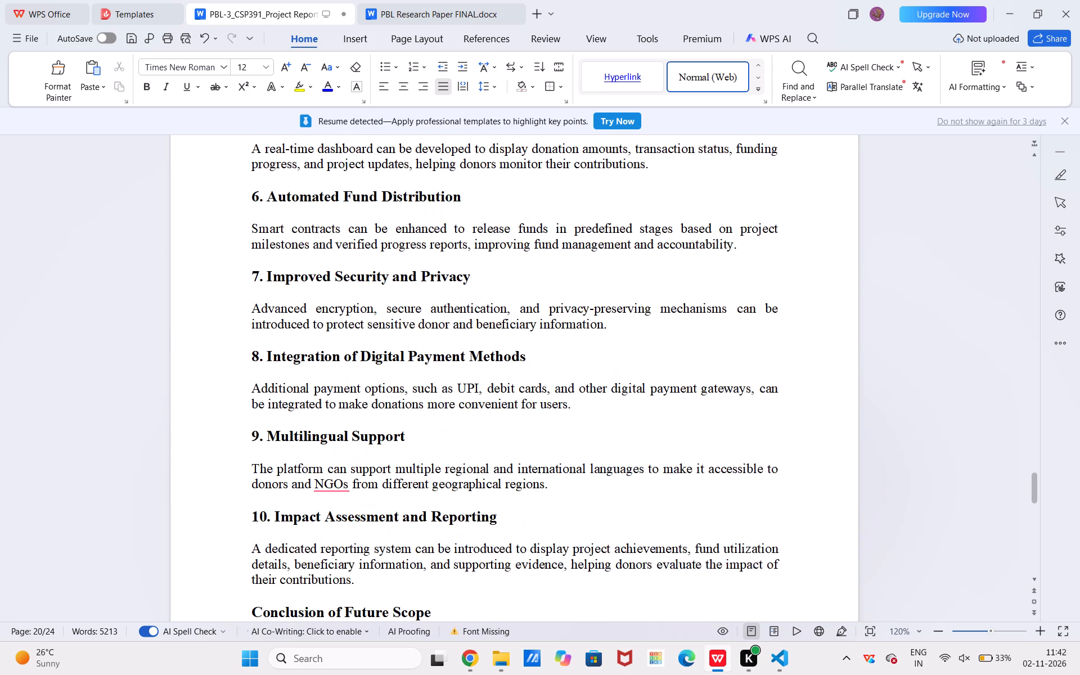
scroll(251, 251, "down", 8)
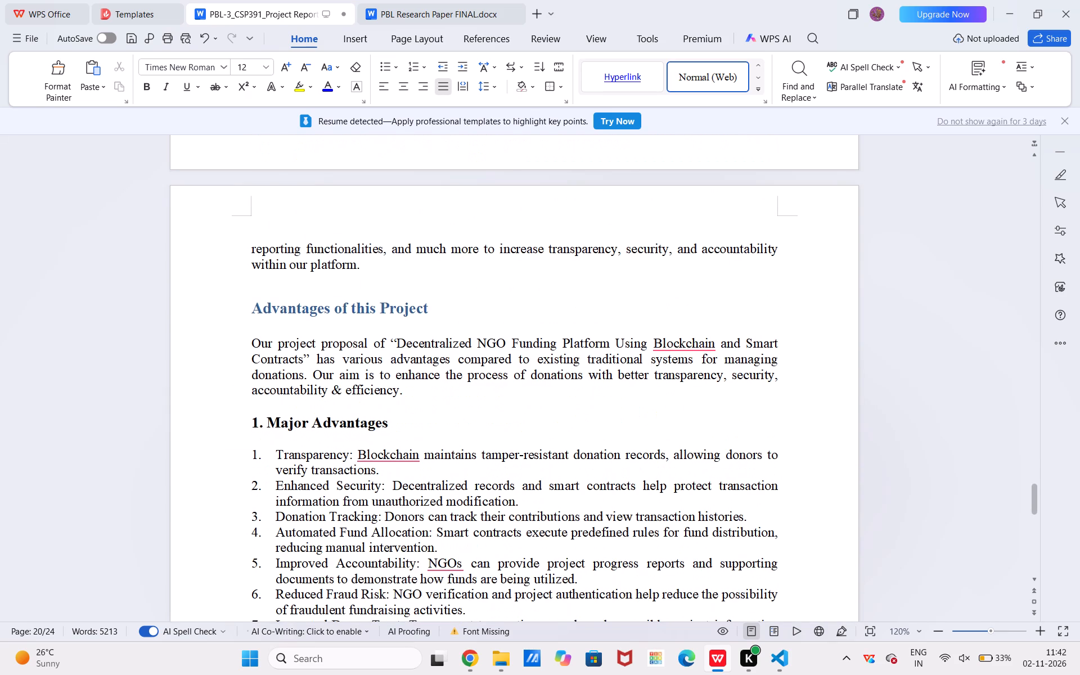
left_click(245, 309)
key("Up")
scroll(281, 408, "down", 6)
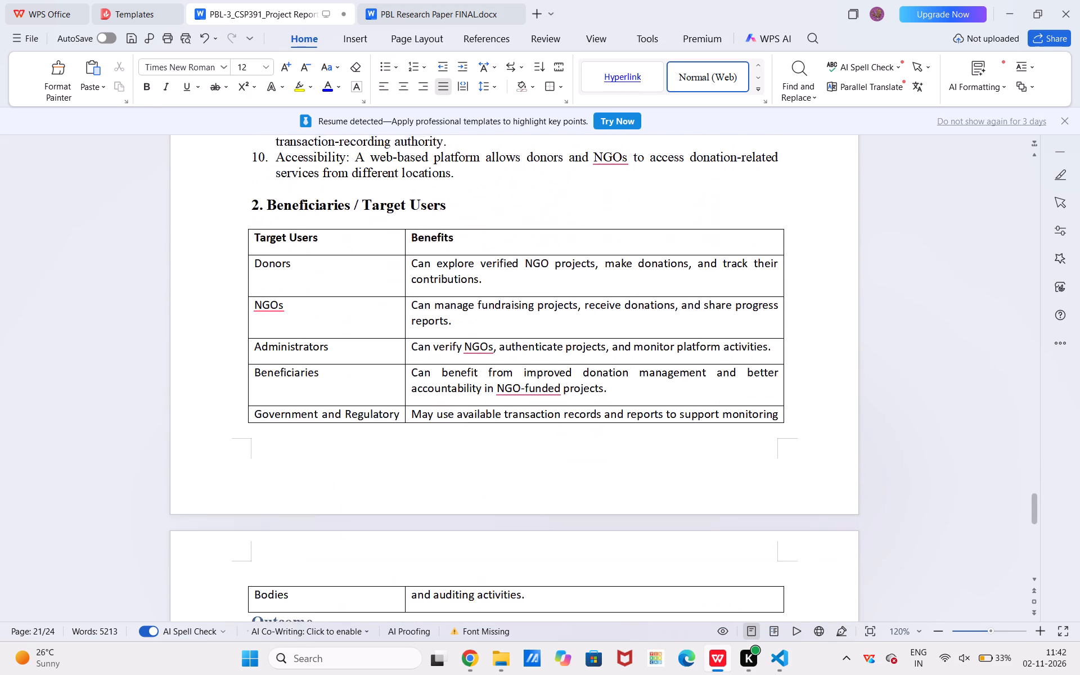
scroll(281, 408, "down", 5)
scroll(281, 408, "up", 3)
scroll(281, 408, "down", 8)
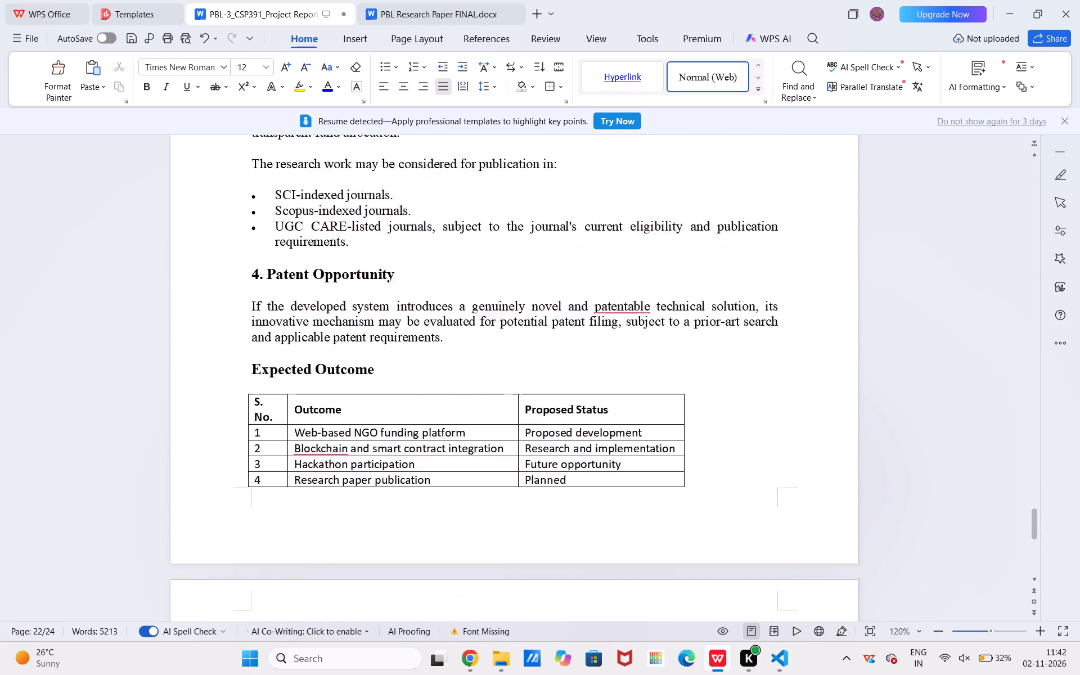
Delete the "Patent filing" row, number 5, from the Expected Outcome table above the References heading.
scroll(281, 408, "down", 6)
scroll(281, 408, "up", 2)
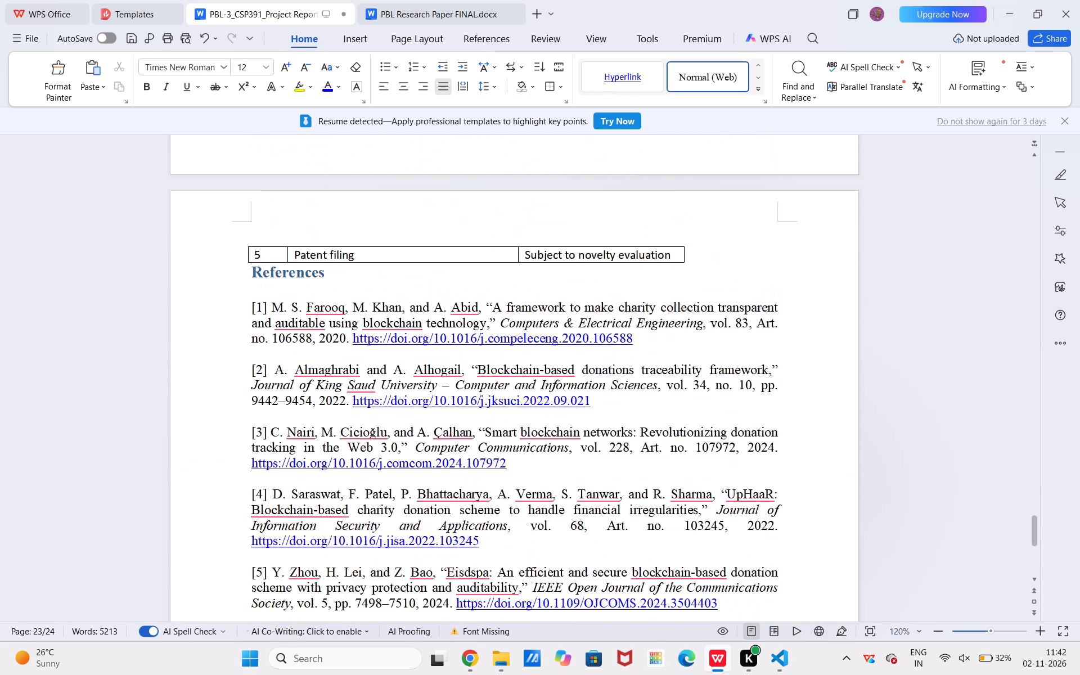
scroll(281, 408, "up", 2)
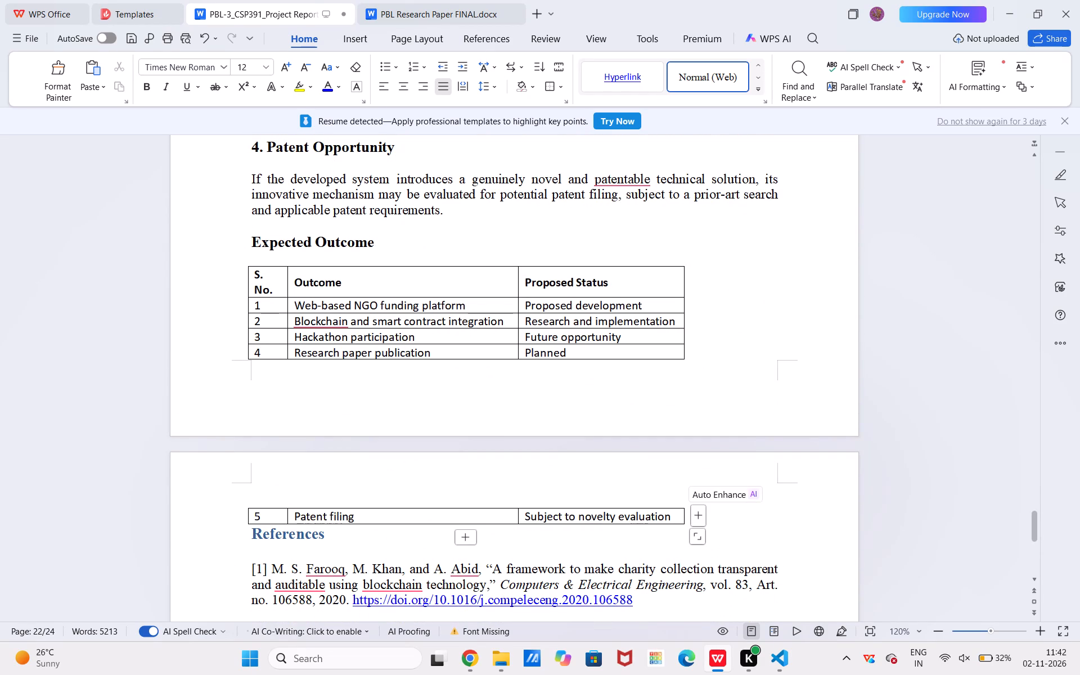
double_click(492, 520)
key("BackSpace")
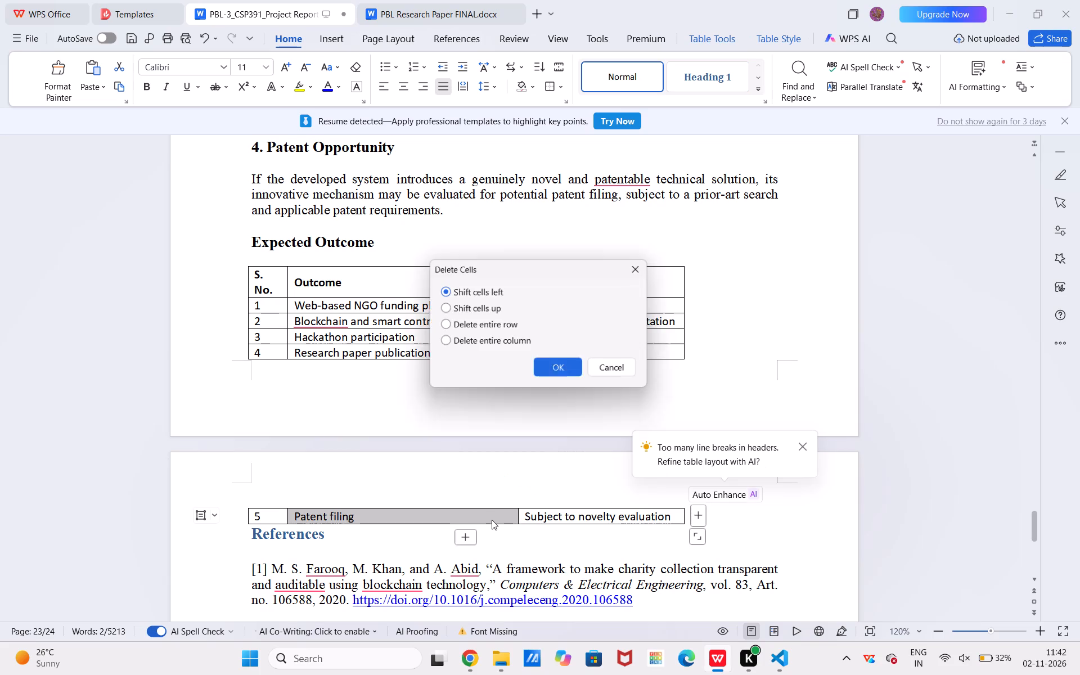
left_click(562, 367)
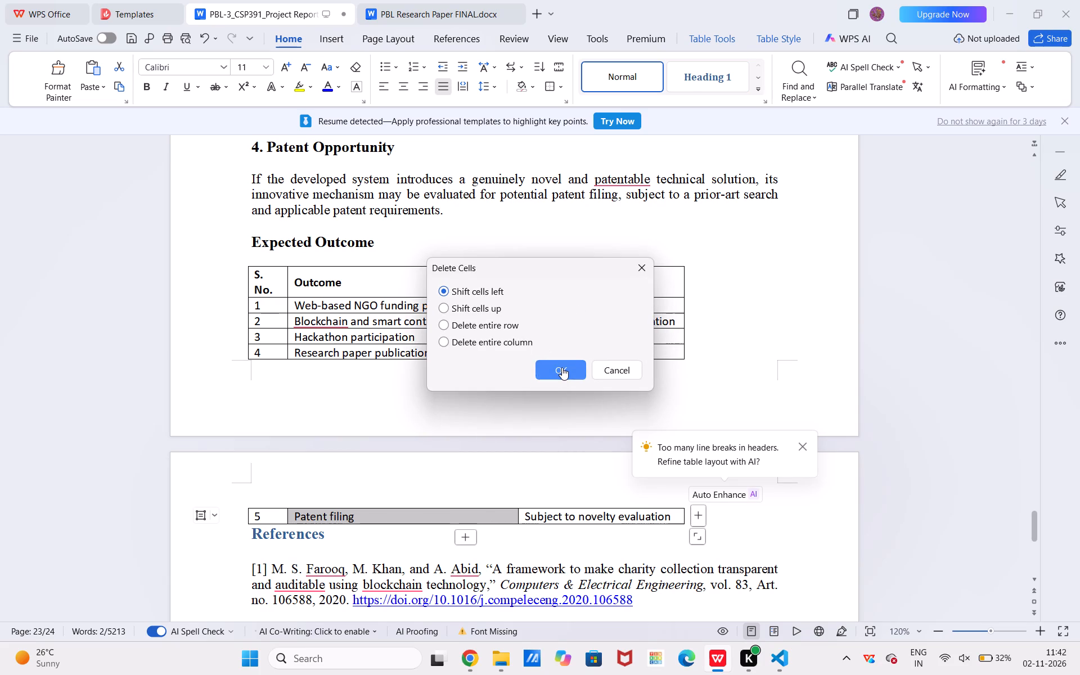
double_click(481, 518)
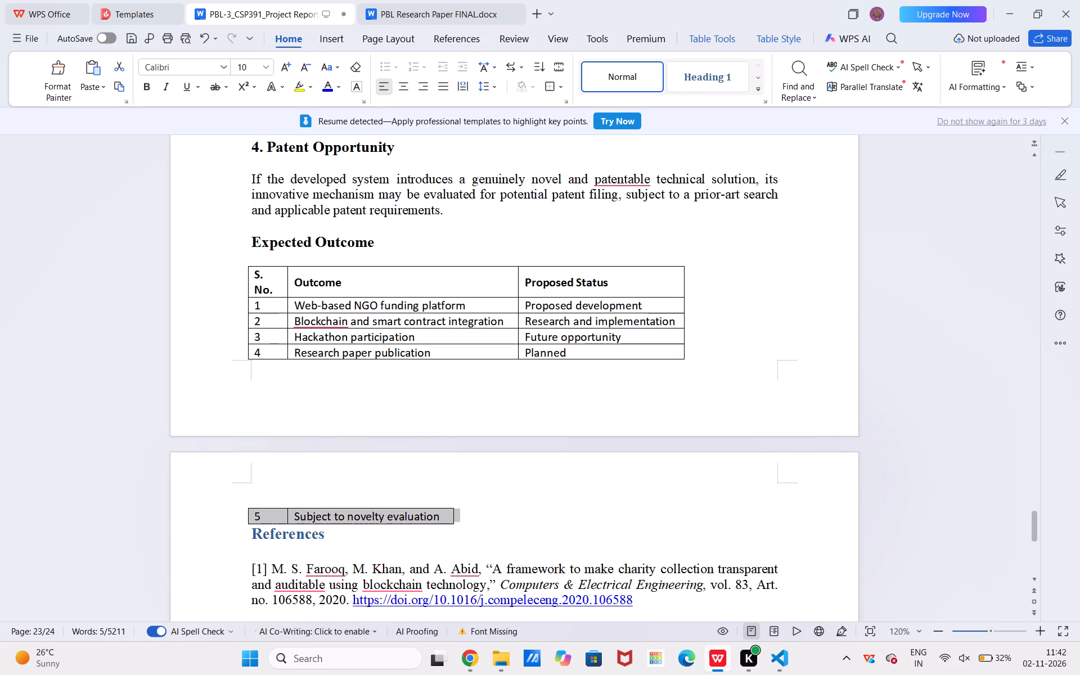
key("BackSpace")
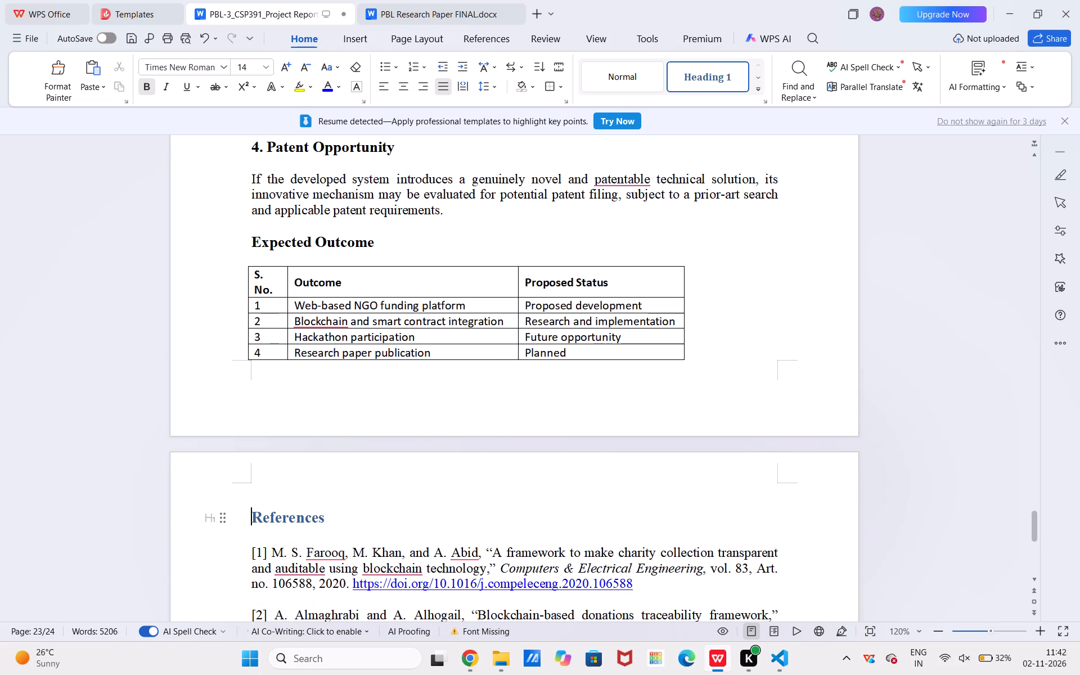
Check the References list, the Beneficiaries and Outcome pages and the closing signature page for layout problems.
scroll(375, 467, "down", 5)
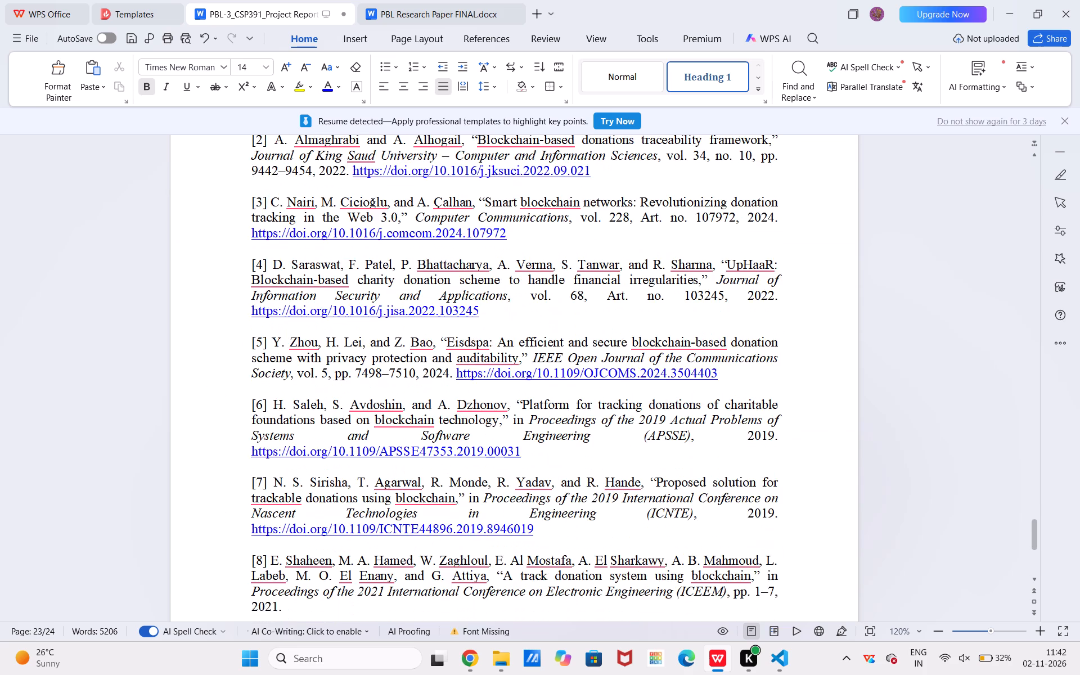
scroll(375, 467, "down", 3)
scroll(375, 467, "up", 3)
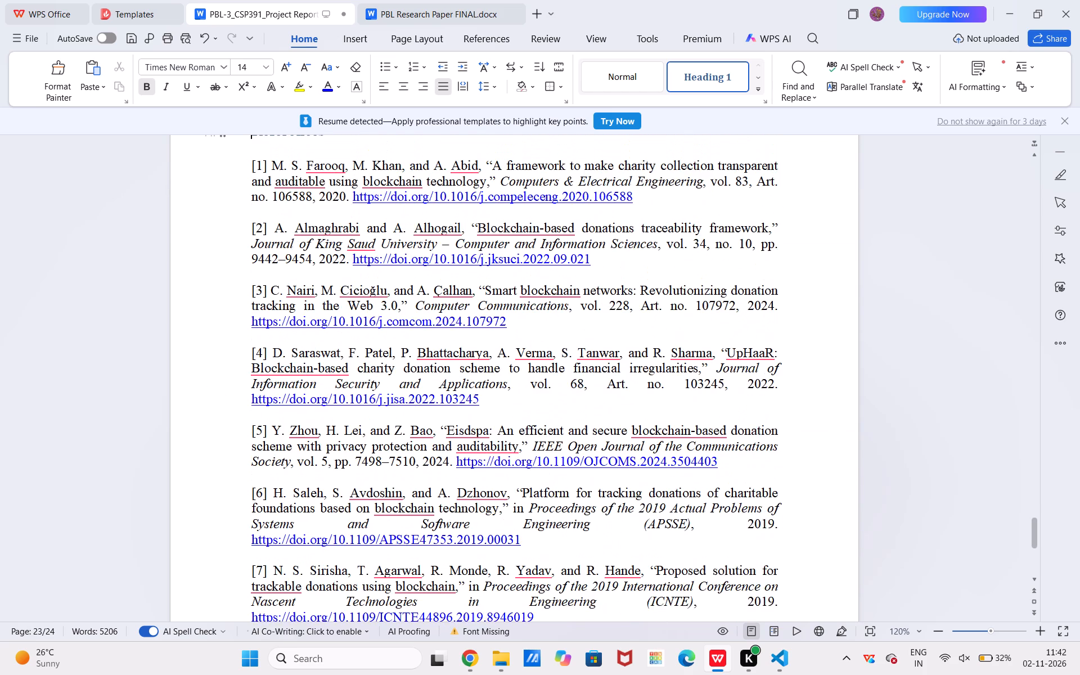
scroll(375, 467, "up", 13)
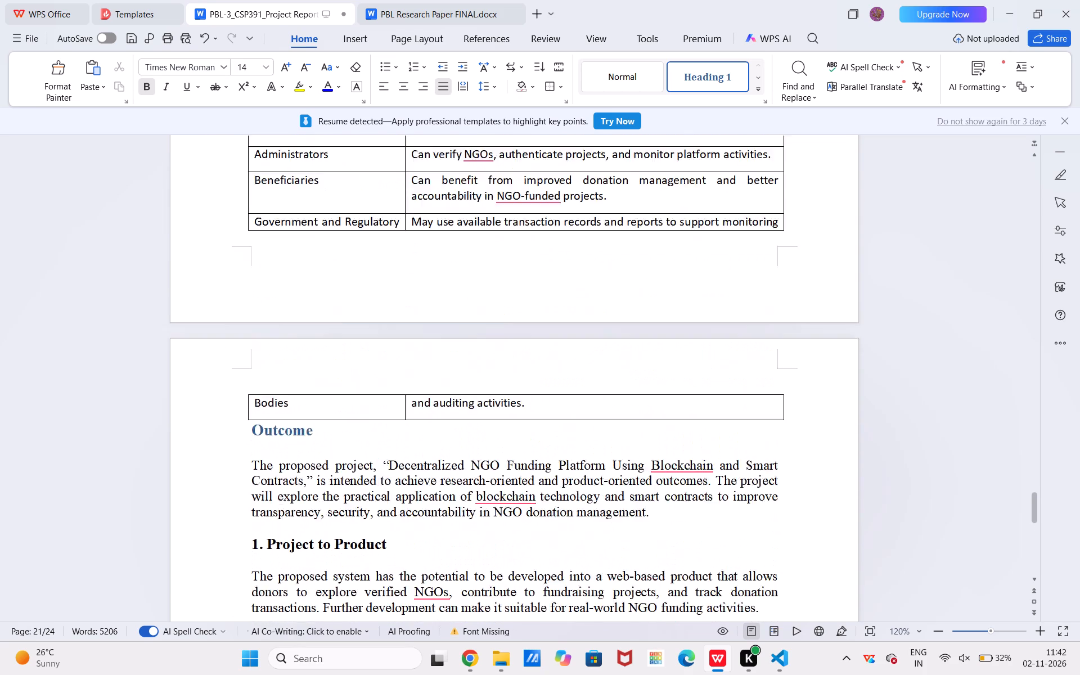
scroll(375, 467, "up", 1)
scroll(375, 467, "down", 19)
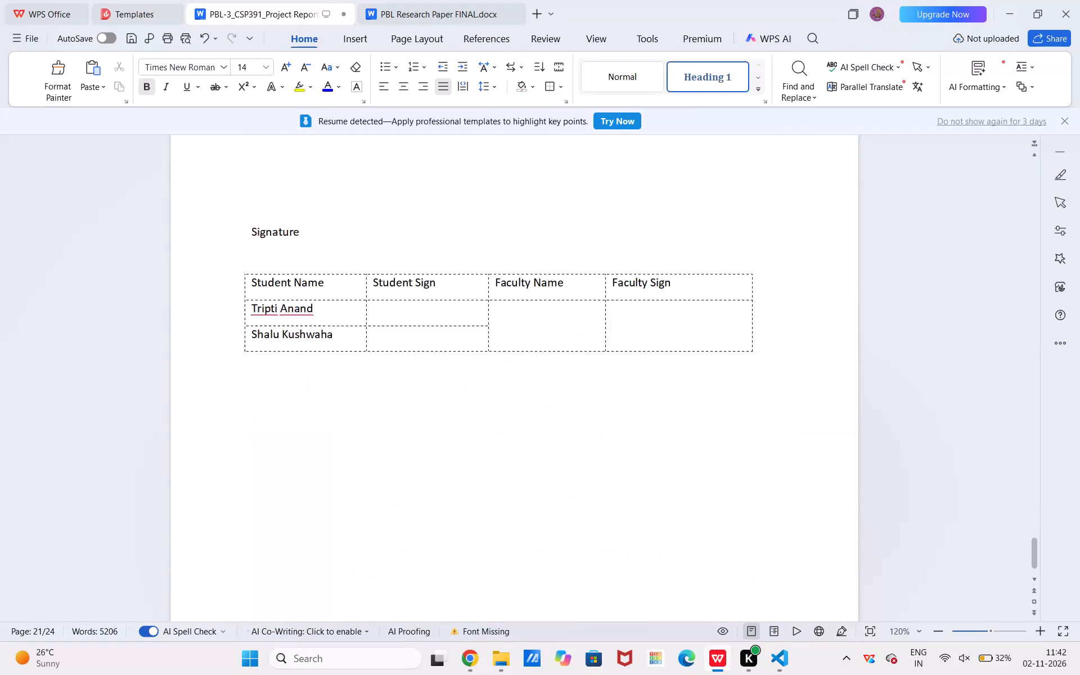
scroll(375, 467, "up", 7)
scroll(375, 467, "down", 1)
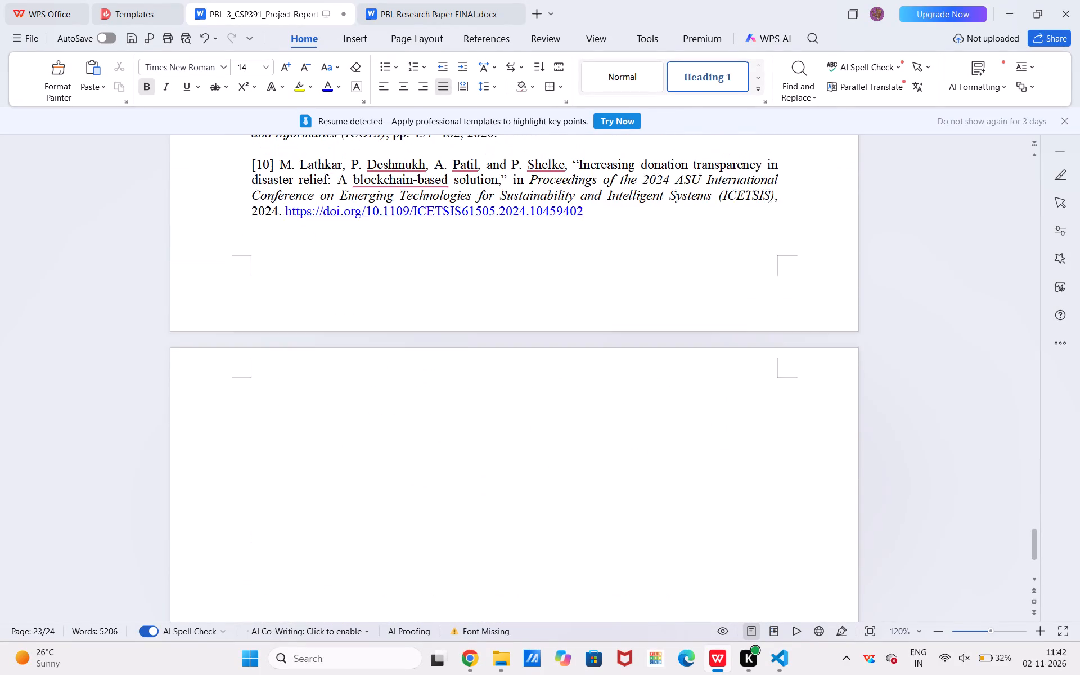
Remove the empty lines above "Signature" on the last page so that it starts at the top of the page.
scroll(375, 467, "down", 1)
left_click(248, 368)
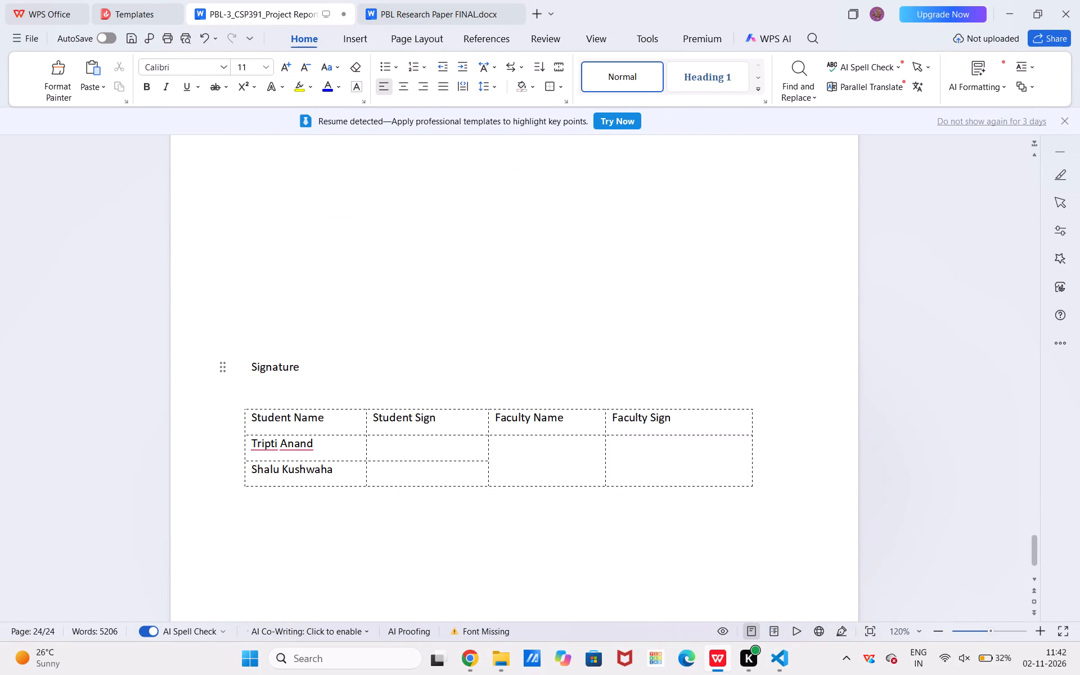
key("BackSpace")
key("BackSpace")
scroll(248, 368, "up", 1)
key("BackSpace")
key("BackSpace")
key("BackSpace")
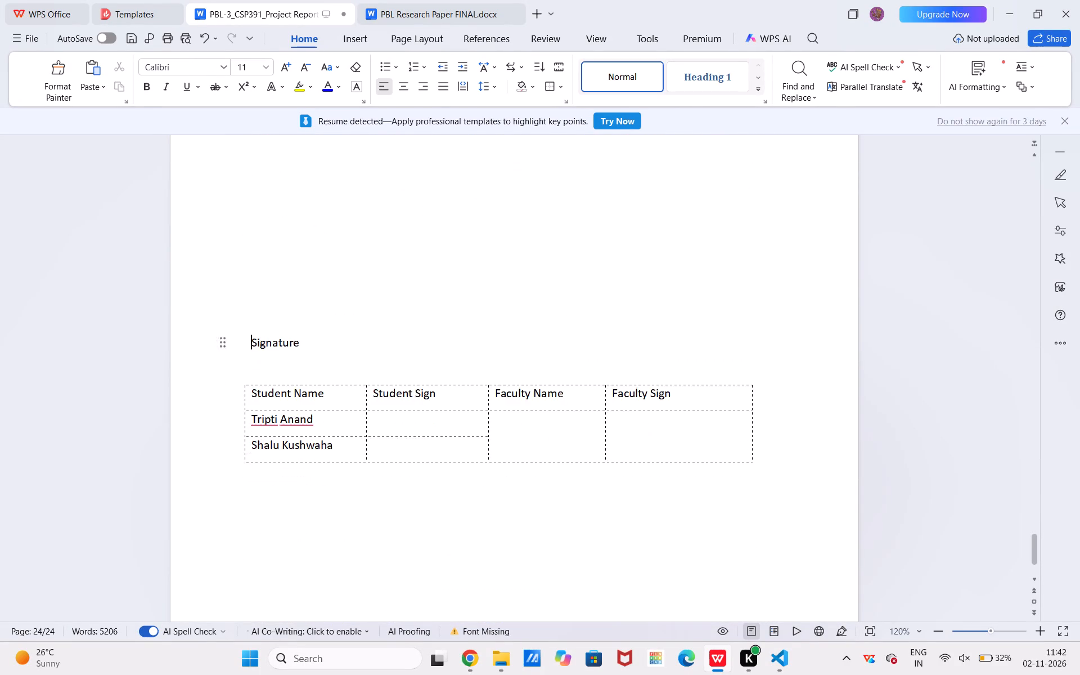
scroll(248, 368, "up", 2)
key("BackSpace")
key("BackSpace")
key("BackSpace")
key("BackSpace")
key("BackSpace")
key("BackSpace")
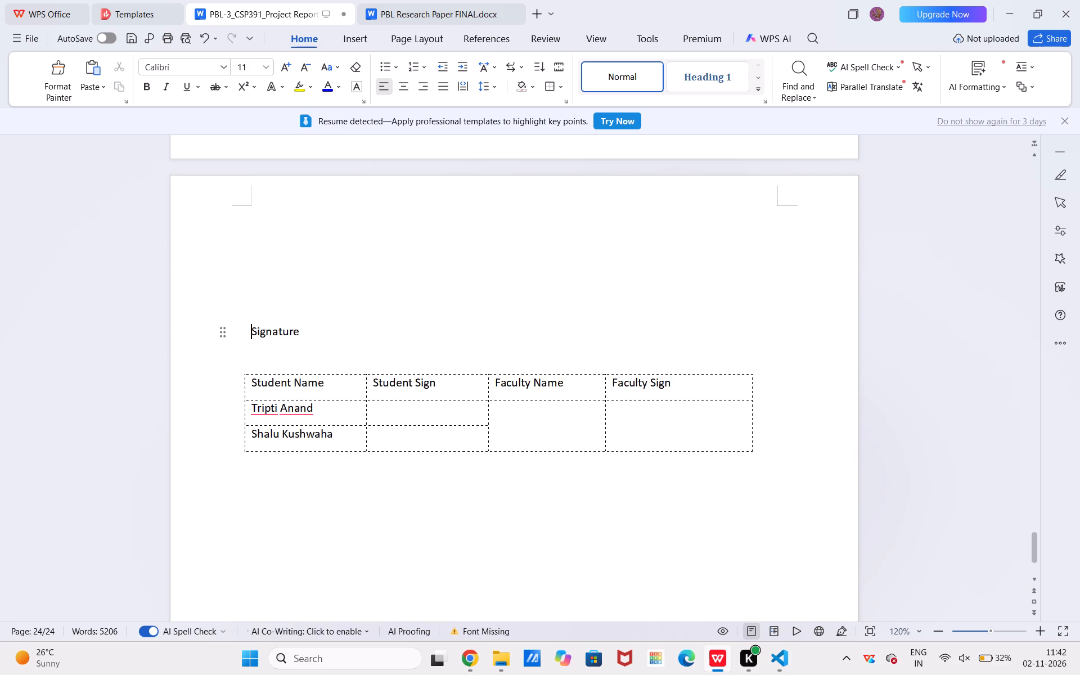
key("BackSpace")
key("BackSpace")
key("BackSpace")
key("BackSpace")
key("BackSpace")
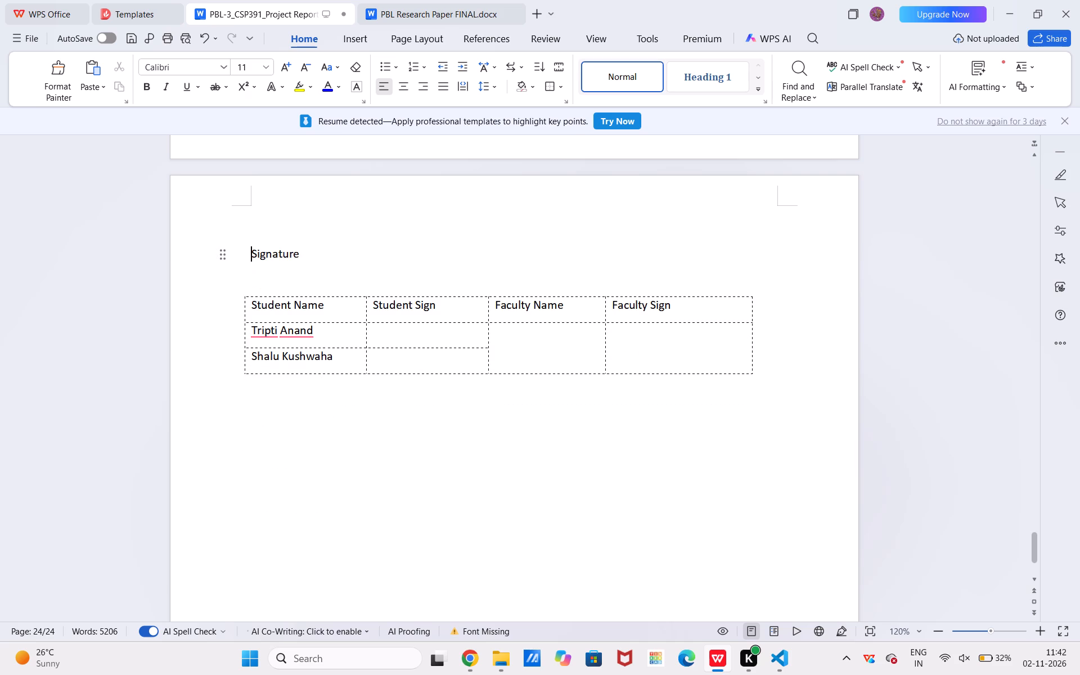
key("BackSpace")
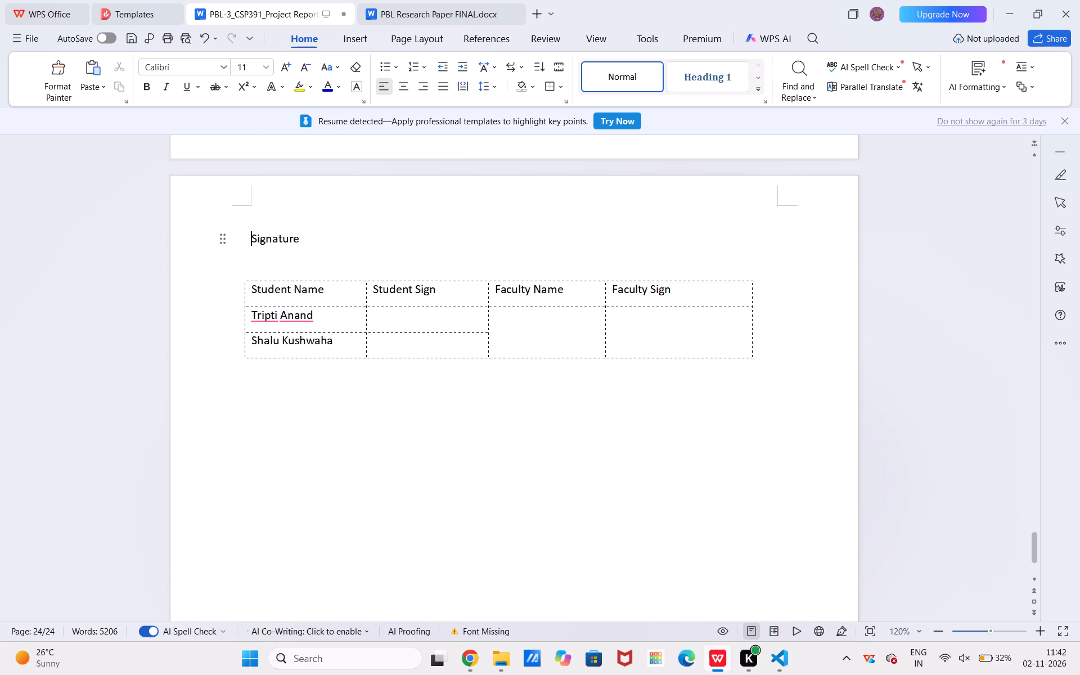
Review the opening of the report, from the cover page to the Project Title section.
scroll(248, 368, "up", 20)
scroll(248, 368, "up", 20)
scroll(248, 368, "up", 8)
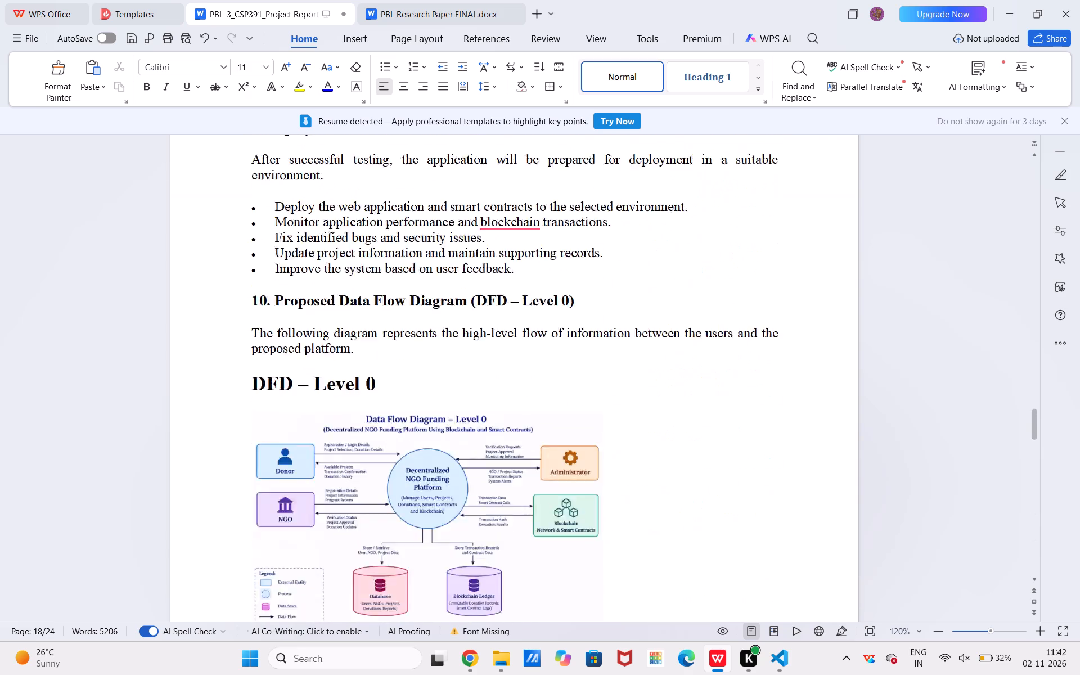
scroll(248, 368, "up", 20)
scroll(248, 368, "up", 18)
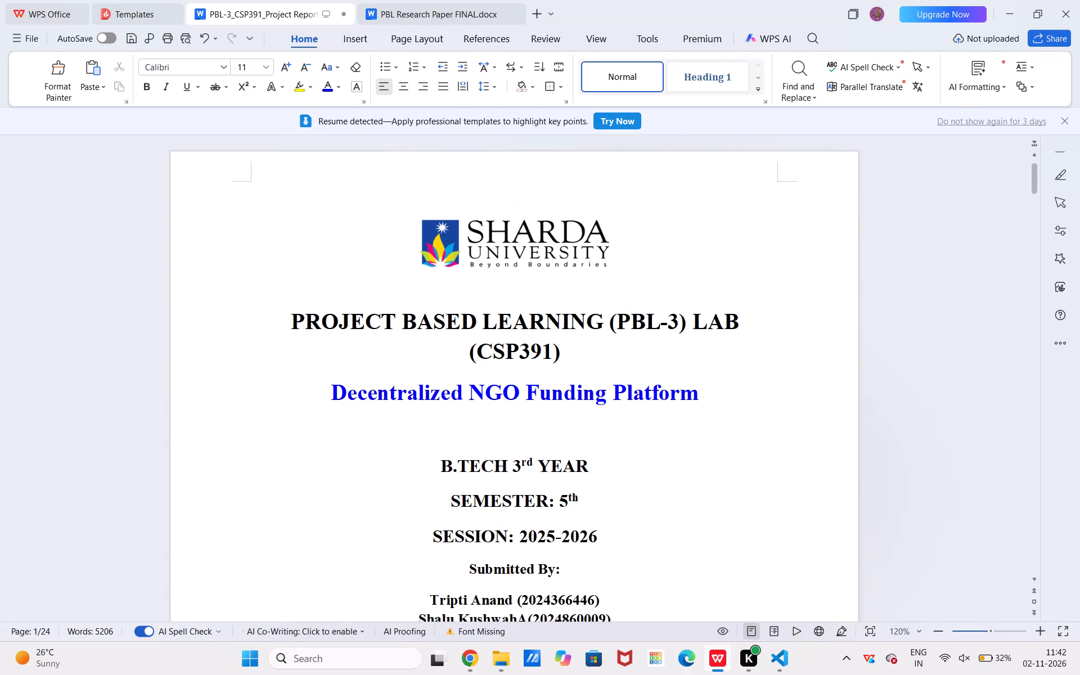
scroll(381, 493, "down", 6)
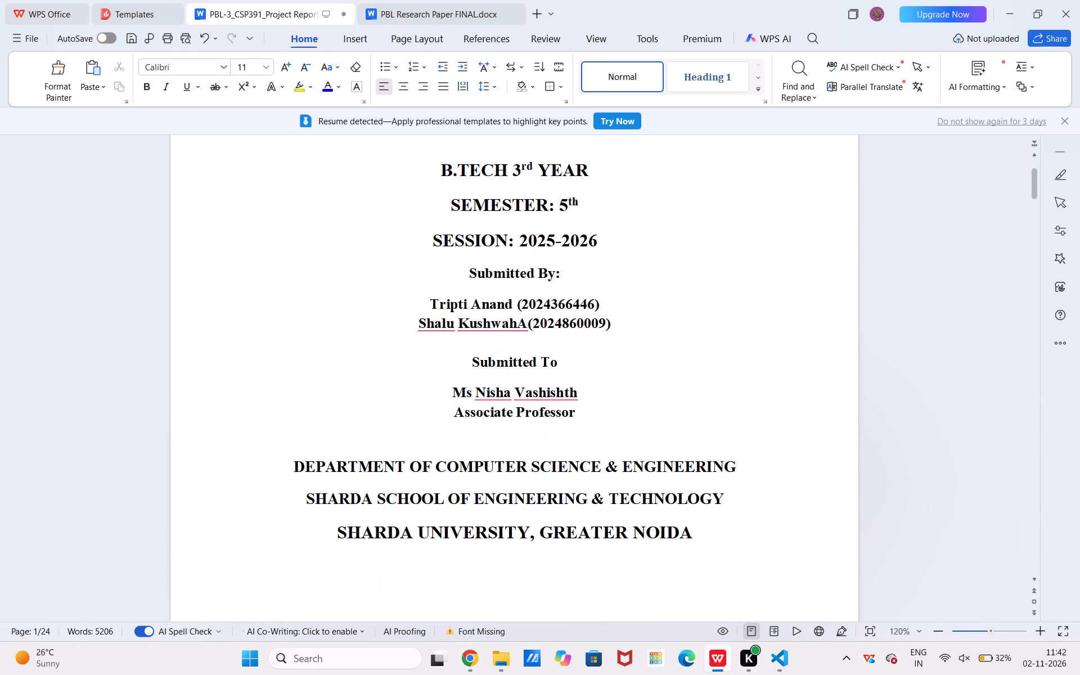
scroll(381, 493, "down", 9)
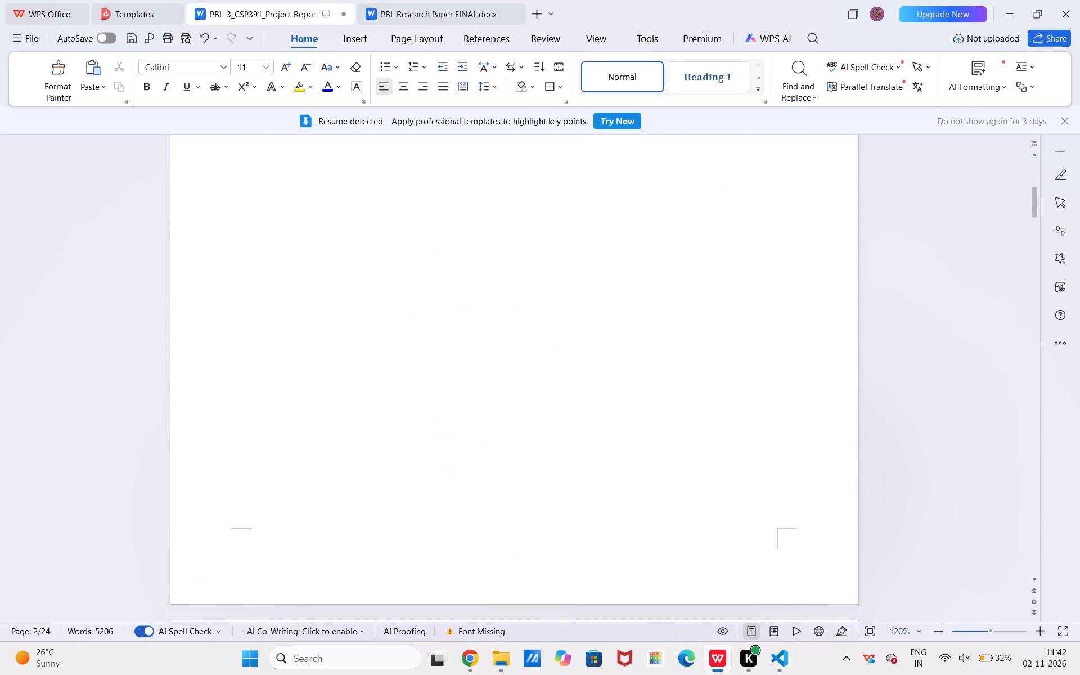
scroll(381, 493, "down", 3)
scroll(381, 493, "up", 1)
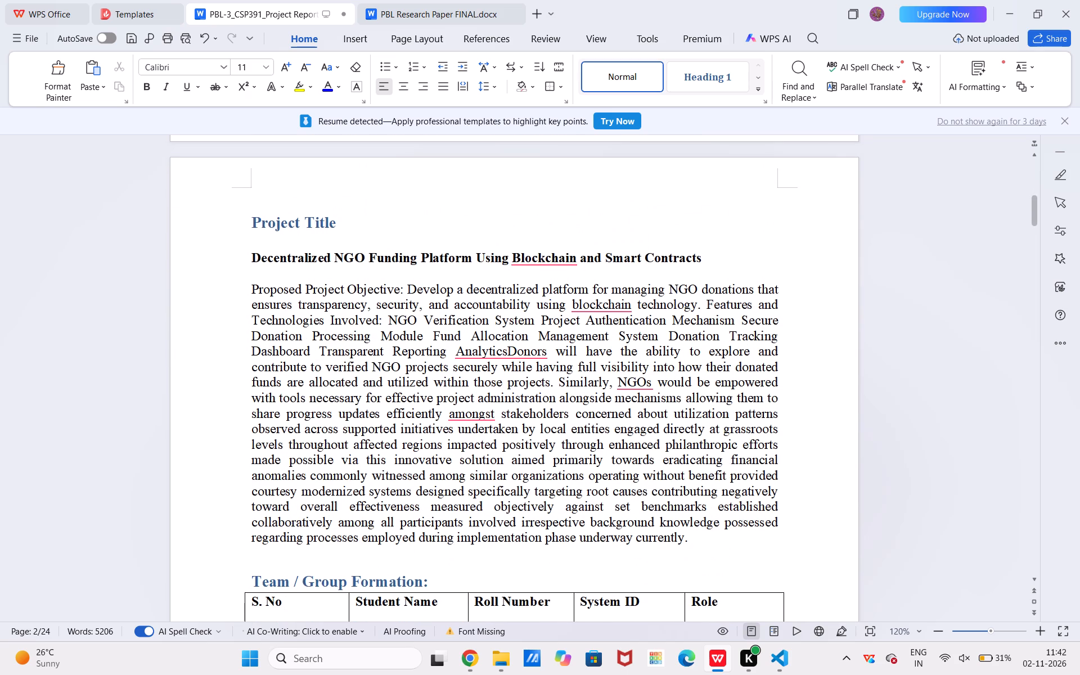
scroll(381, 493, "up", 1)
scroll(381, 493, "down", 1)
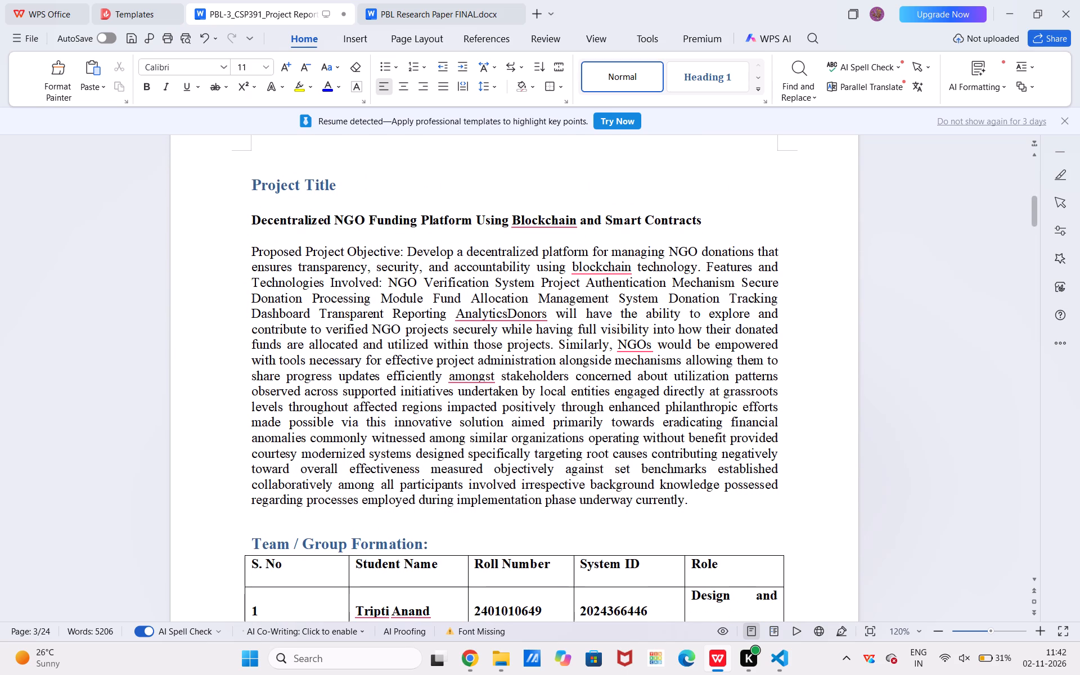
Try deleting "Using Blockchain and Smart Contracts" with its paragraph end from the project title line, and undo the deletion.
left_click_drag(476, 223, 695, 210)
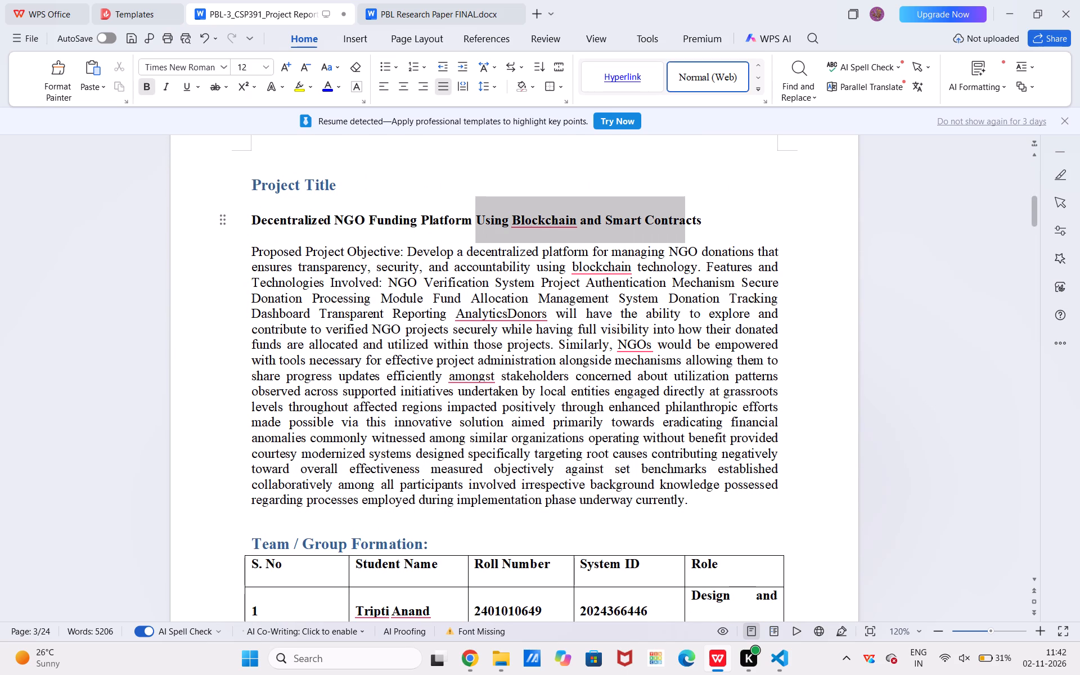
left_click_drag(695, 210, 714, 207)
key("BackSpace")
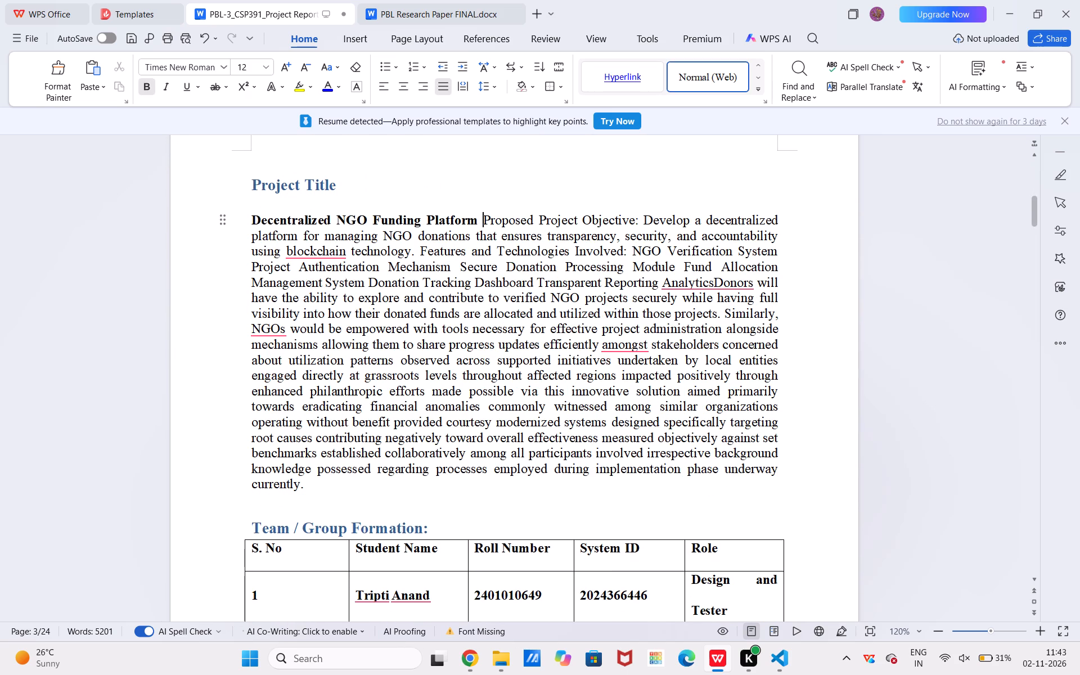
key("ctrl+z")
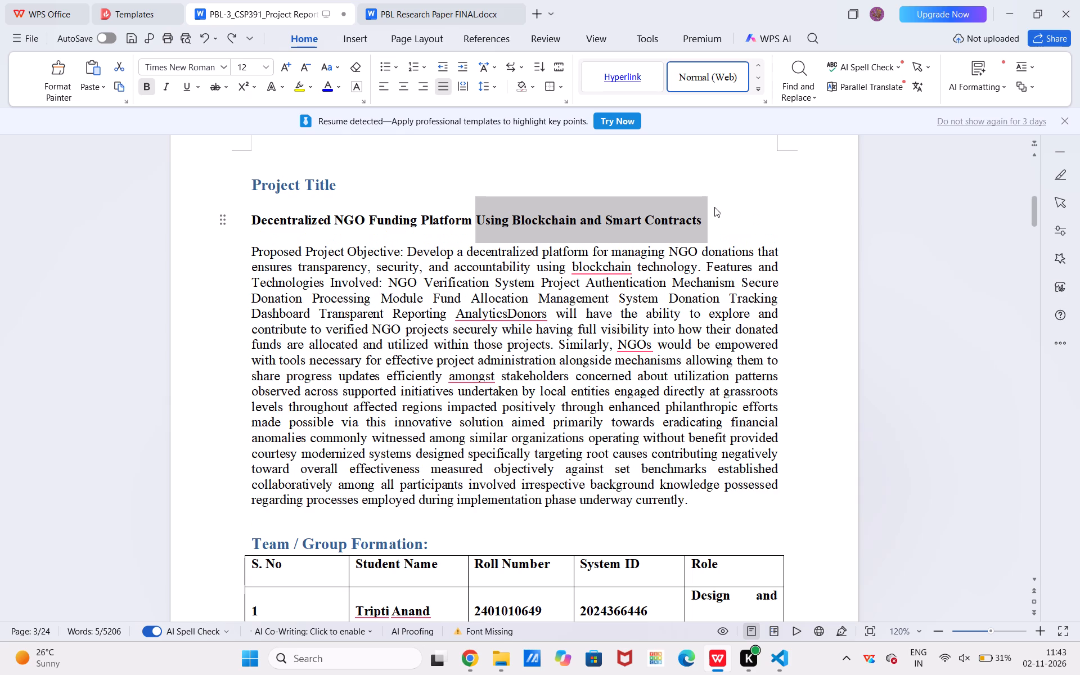
Shorten the line under Project Title to "Decentralized NGO Funding Platform", keeping the objective paragraph separate.
left_click_drag(712, 233, 706, 213)
left_click(706, 213)
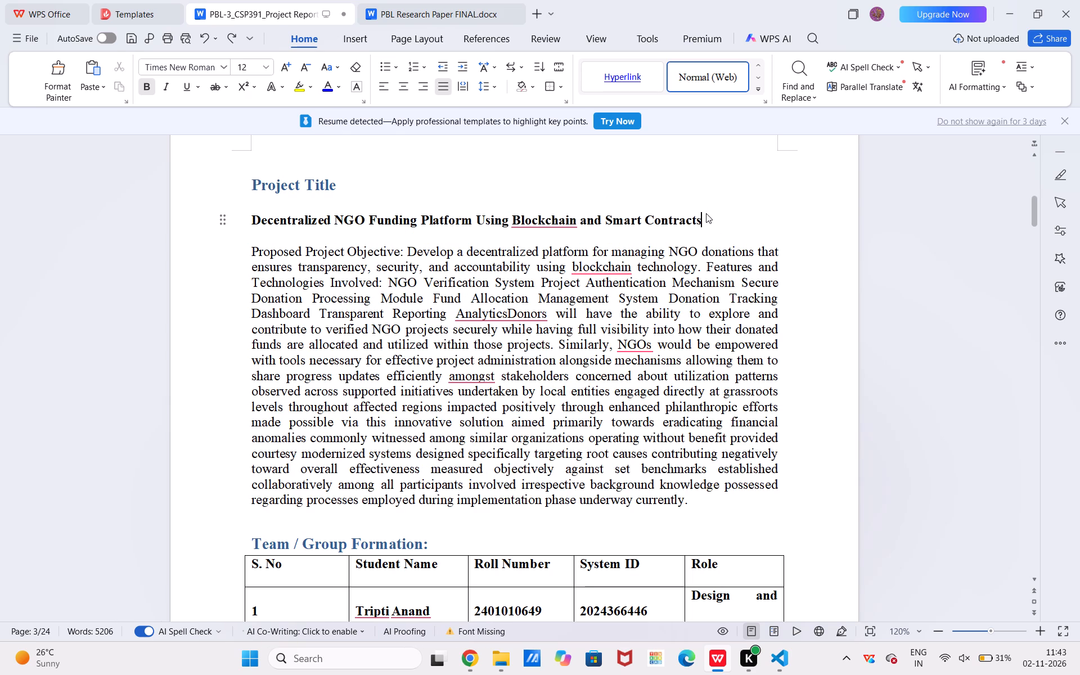
key("BackSpace")
key("BackSpace")
key("BackSpace")
key("BackSpace")
key("BackSpace")
key("BackSpace")
key("BackSpace")
key("BackSpace")
key("BackSpace")
key("BackSpace")
key("BackSpace")
key("BackSpace")
key("BackSpace")
key("BackSpace")
key("BackSpace")
key("BackSpace")
key("BackSpace")
key("BackSpace")
key("BackSpace")
key("BackSpace")
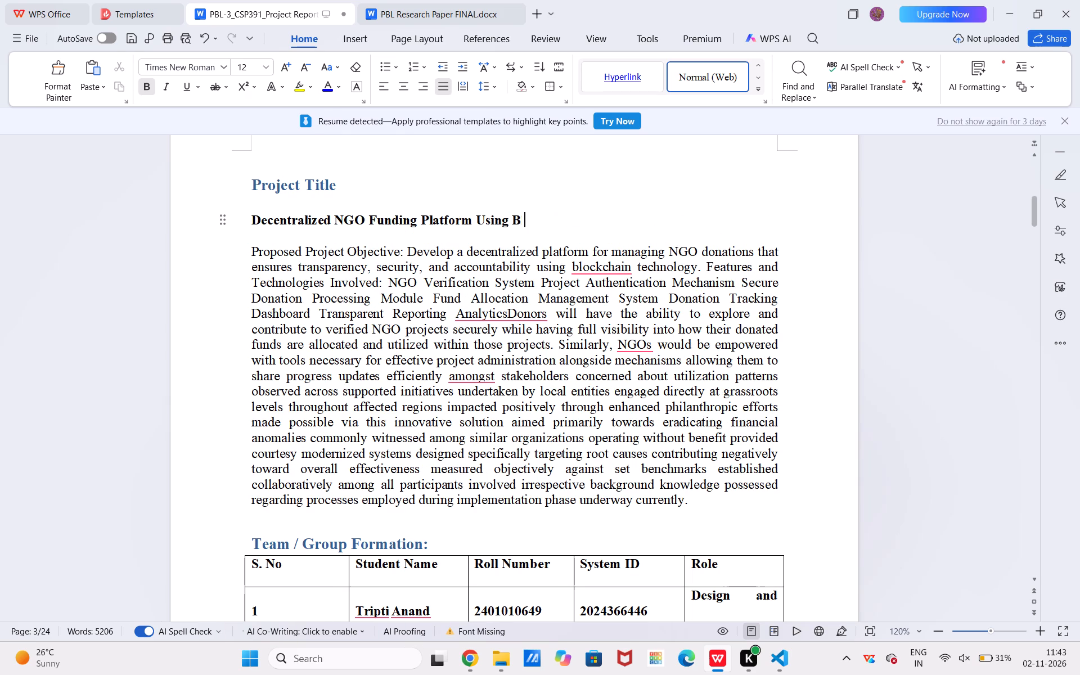
key("BackSpace")
Review the report's layout from the Project Title section through the tools and problem statement to the start of the Literature Survey.
scroll(702, 222, "down", 4)
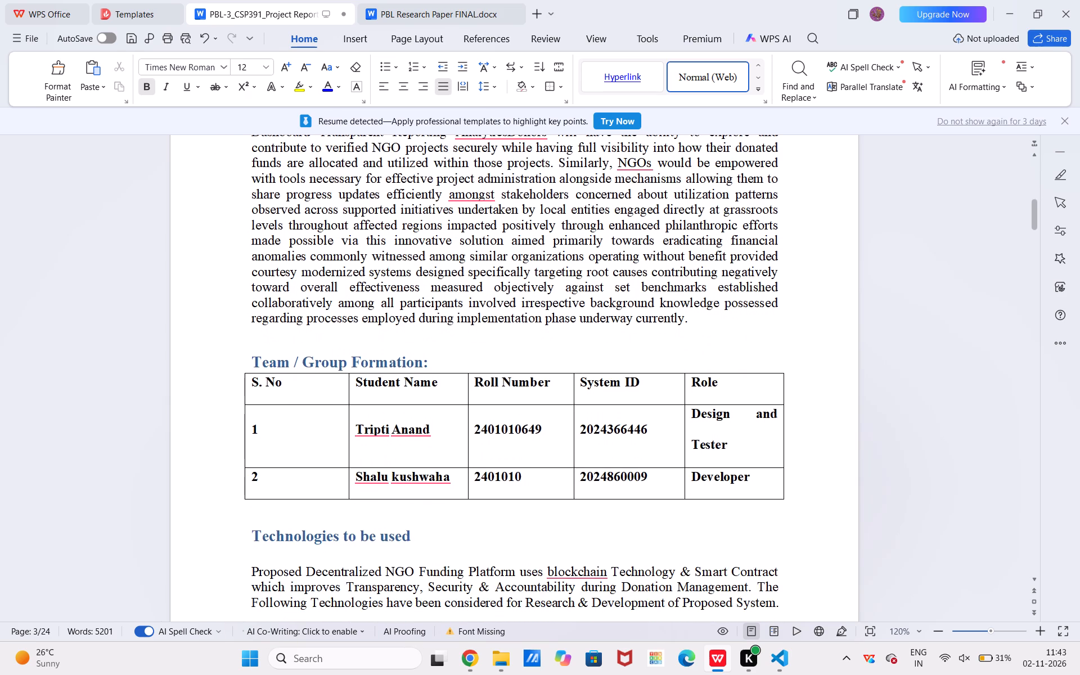
scroll(702, 222, "down", 3)
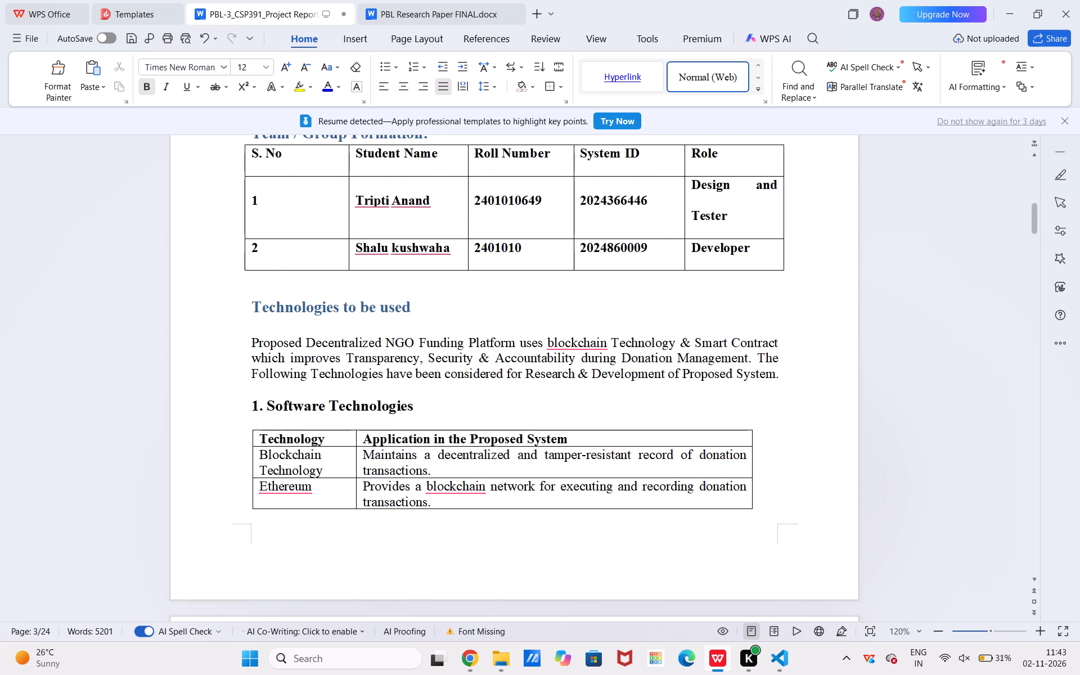
scroll(702, 222, "down", 2)
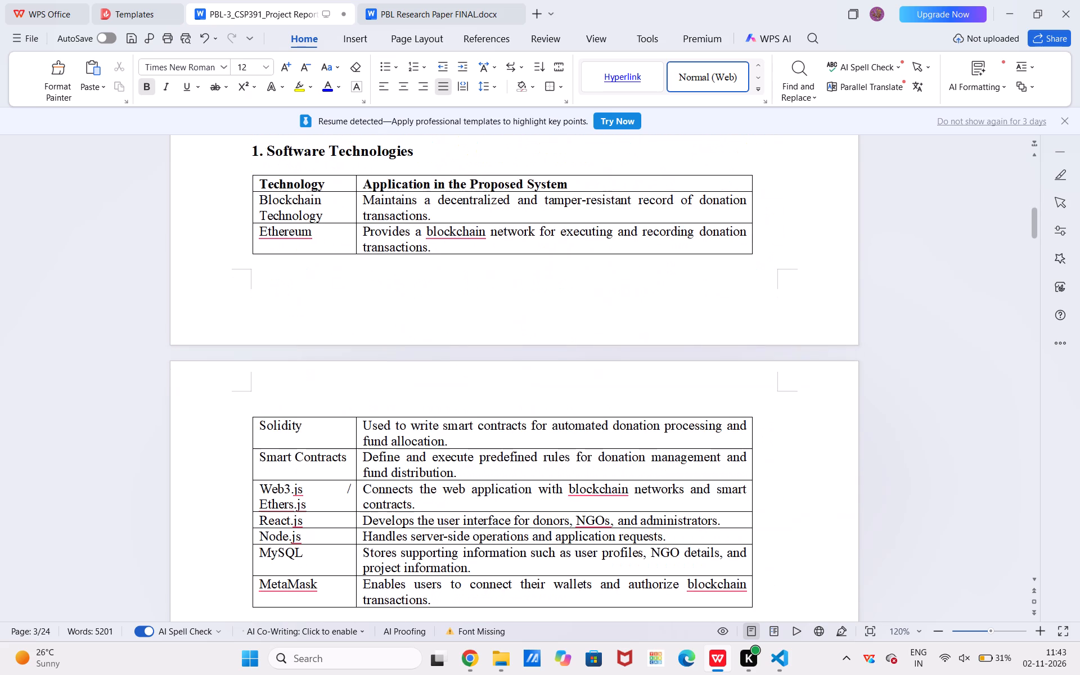
scroll(702, 222, "down", 6)
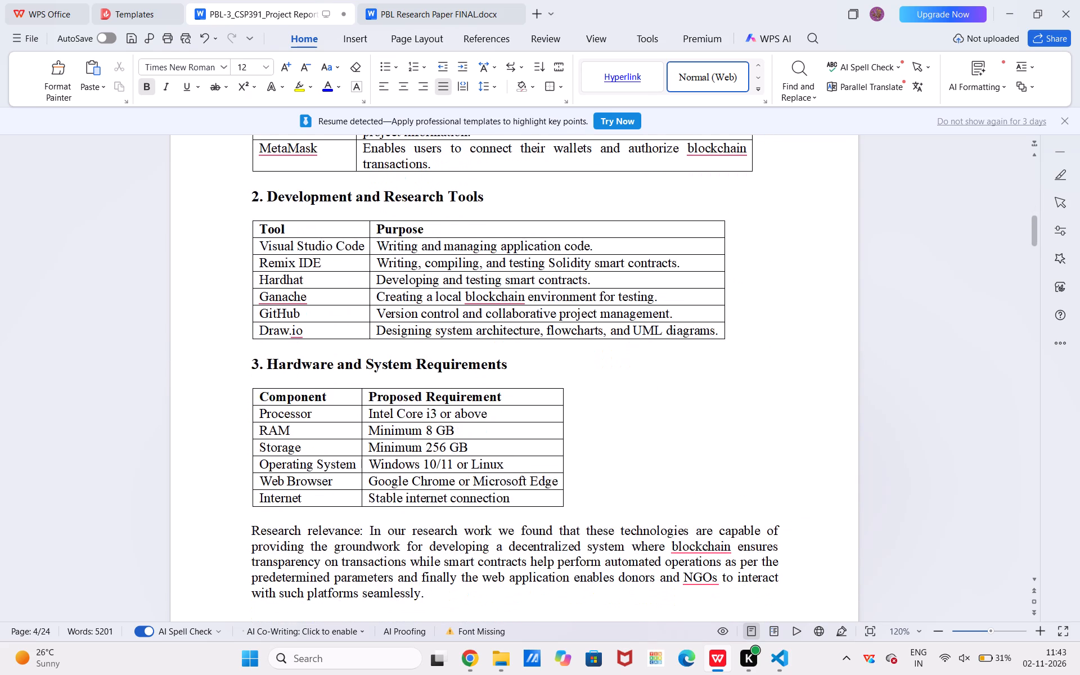
scroll(702, 222, "down", 5)
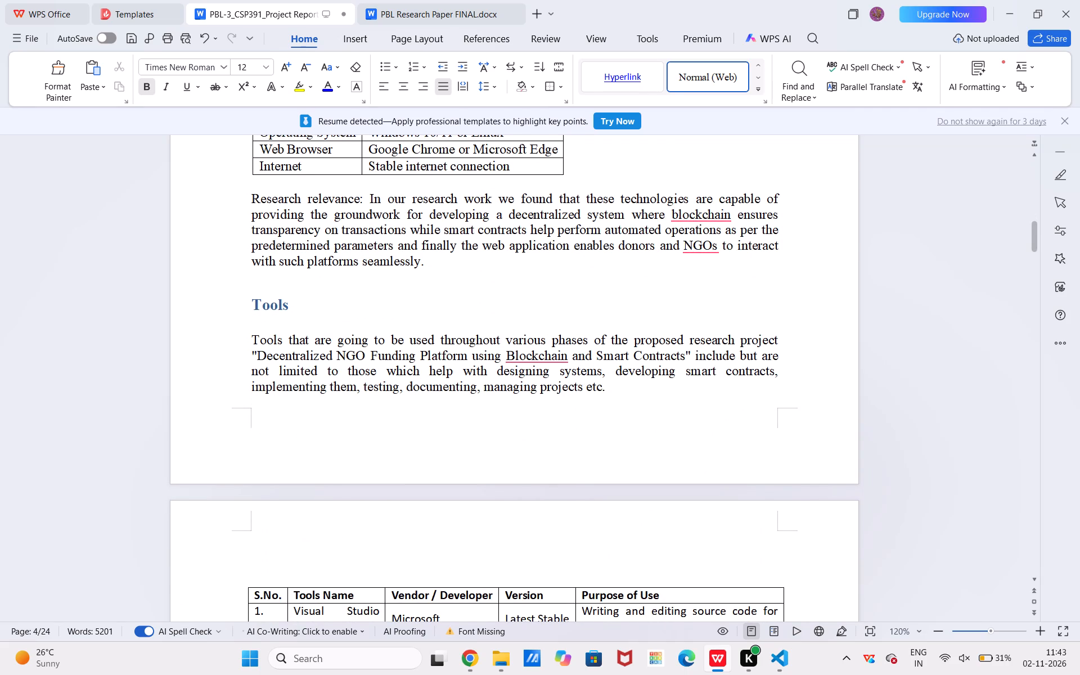
left_click(419, 291)
scroll(419, 291, "down", 7)
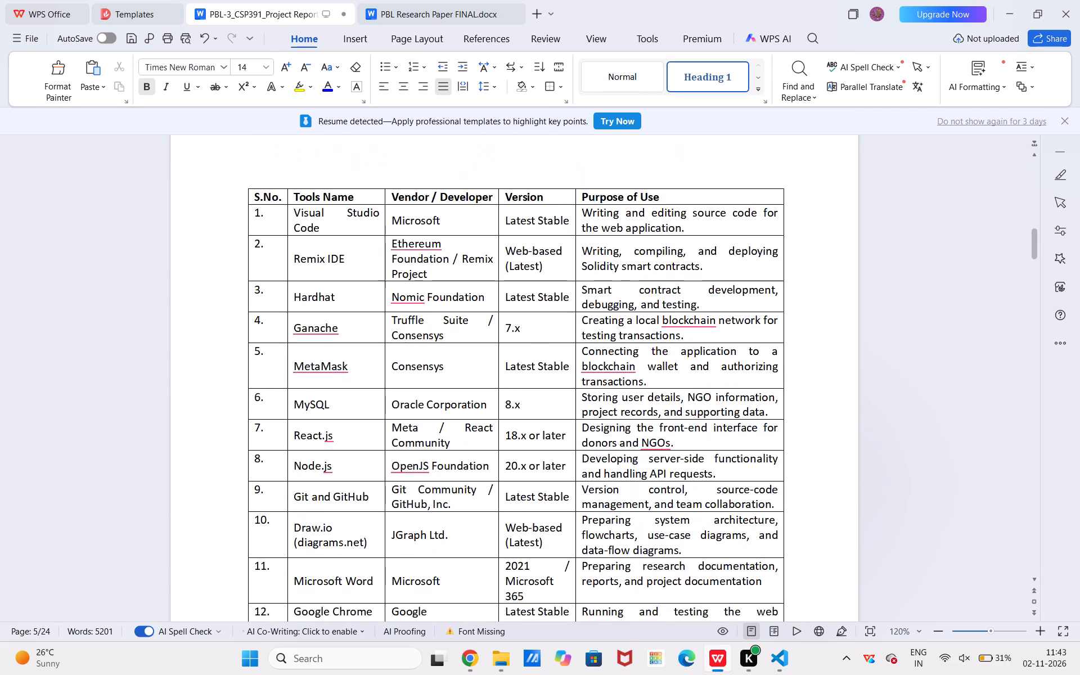
scroll(419, 291, "down", 5)
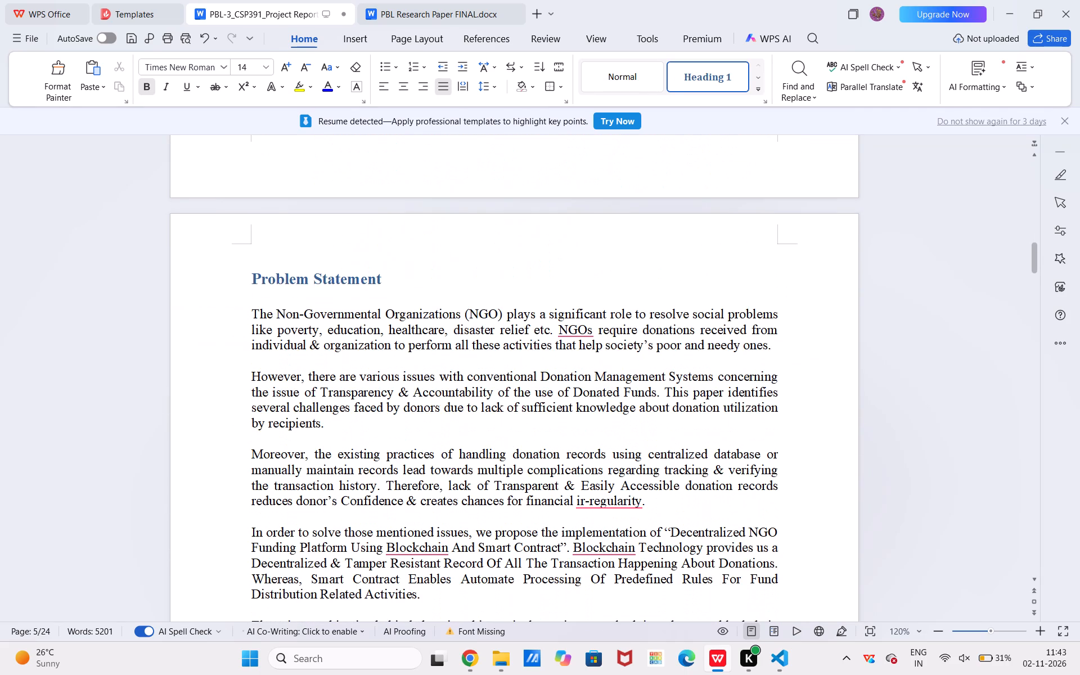
scroll(419, 291, "down", 7)
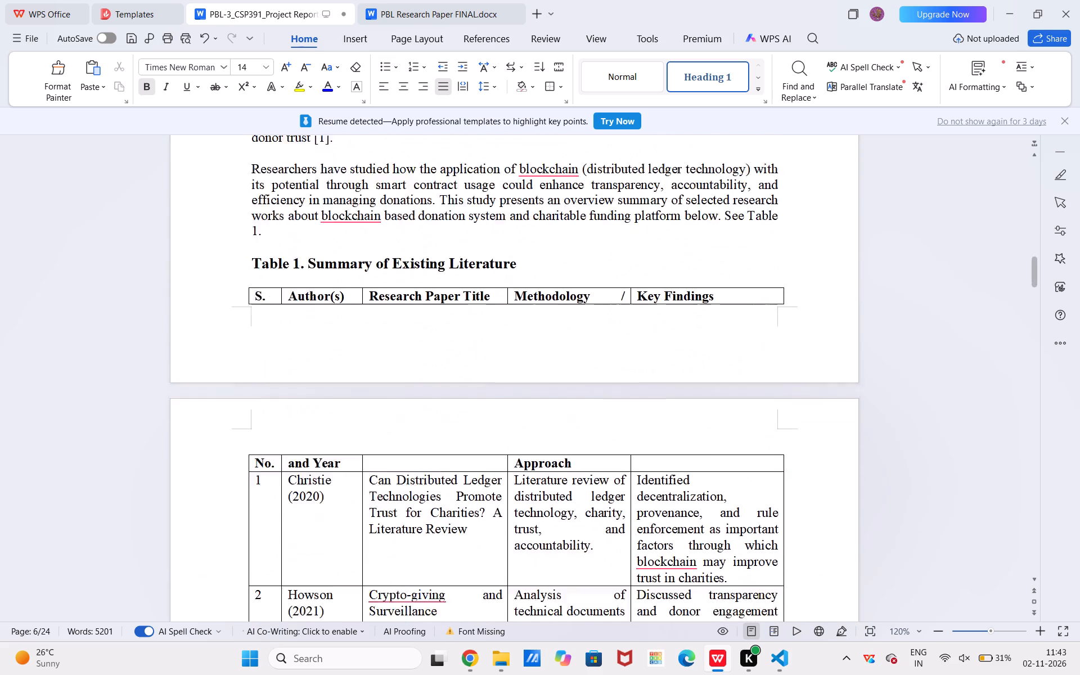
Delete the "1." that wraps onto its own line after "See Table" in the second Literature Survey paragraph.
scroll(419, 291, "down", 1)
scroll(419, 291, "up", 2)
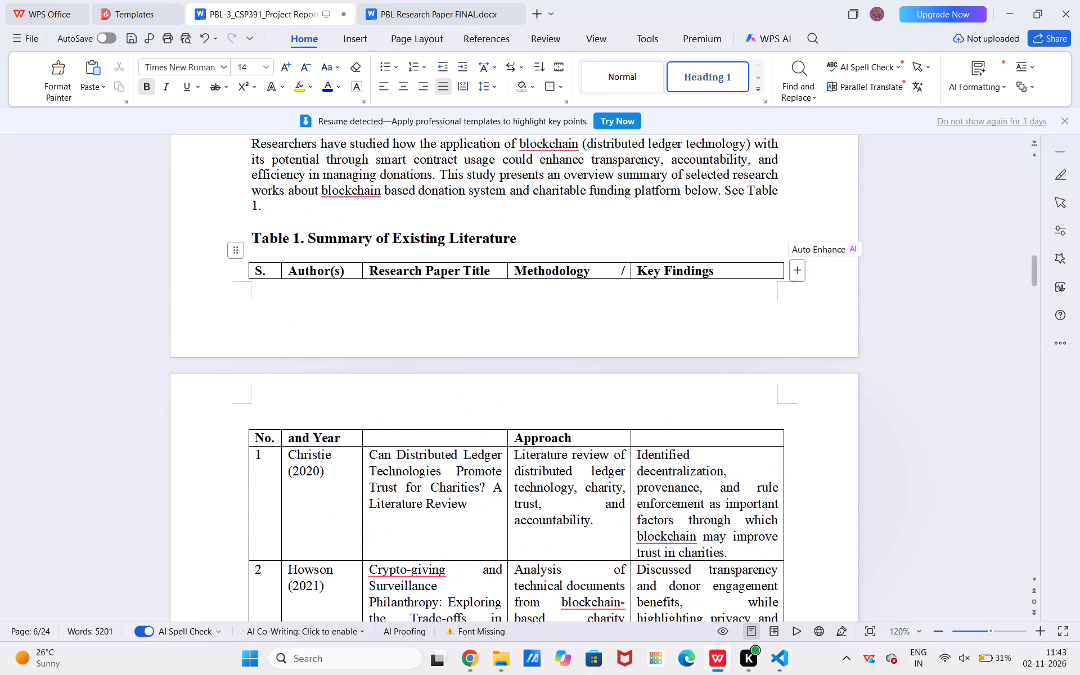
left_click(282, 206)
key("BackSpace")
key("BackSpace")
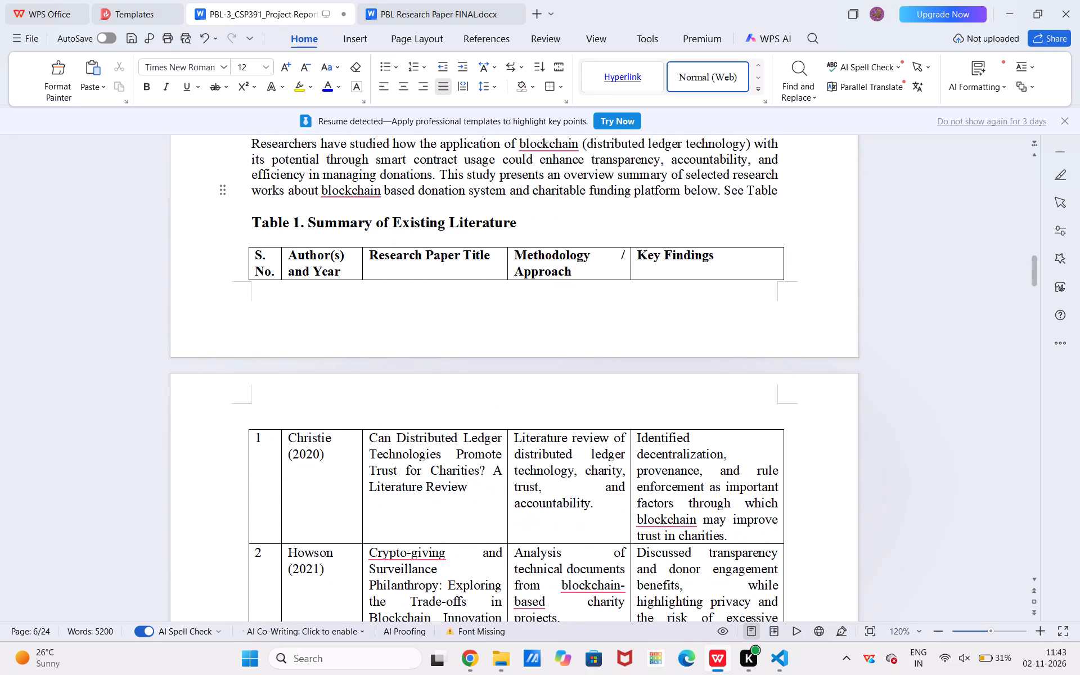
Review the layout from the literature summary table through Research Gap to the Project Description section.
scroll(282, 206, "down", 6)
scroll(282, 206, "up", 2)
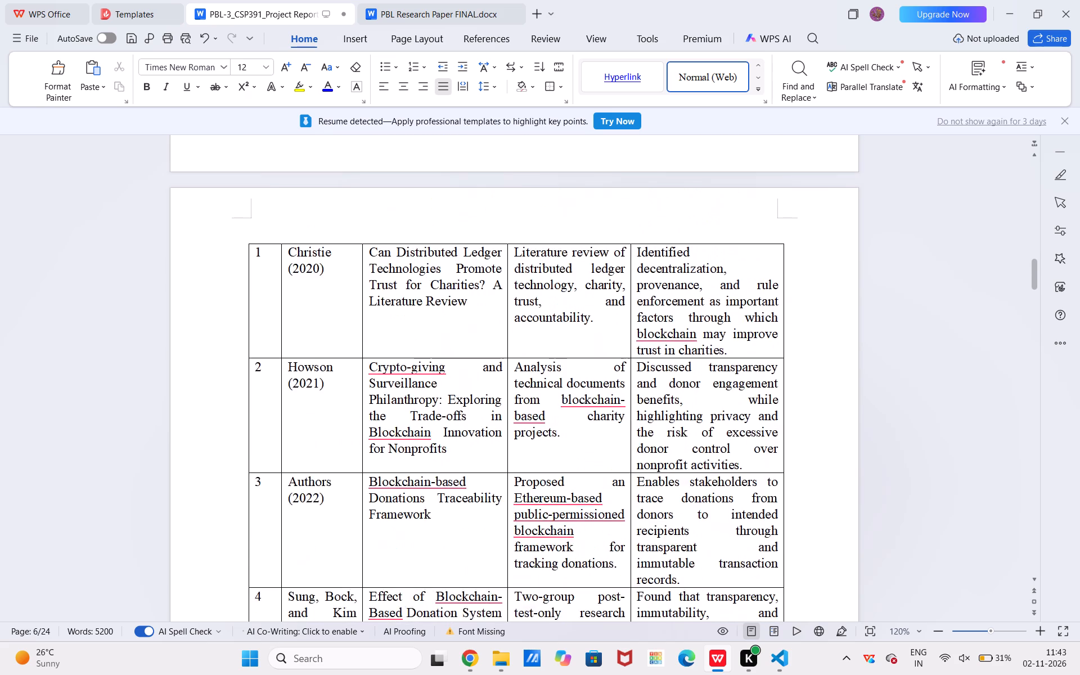
scroll(282, 206, "up", 2)
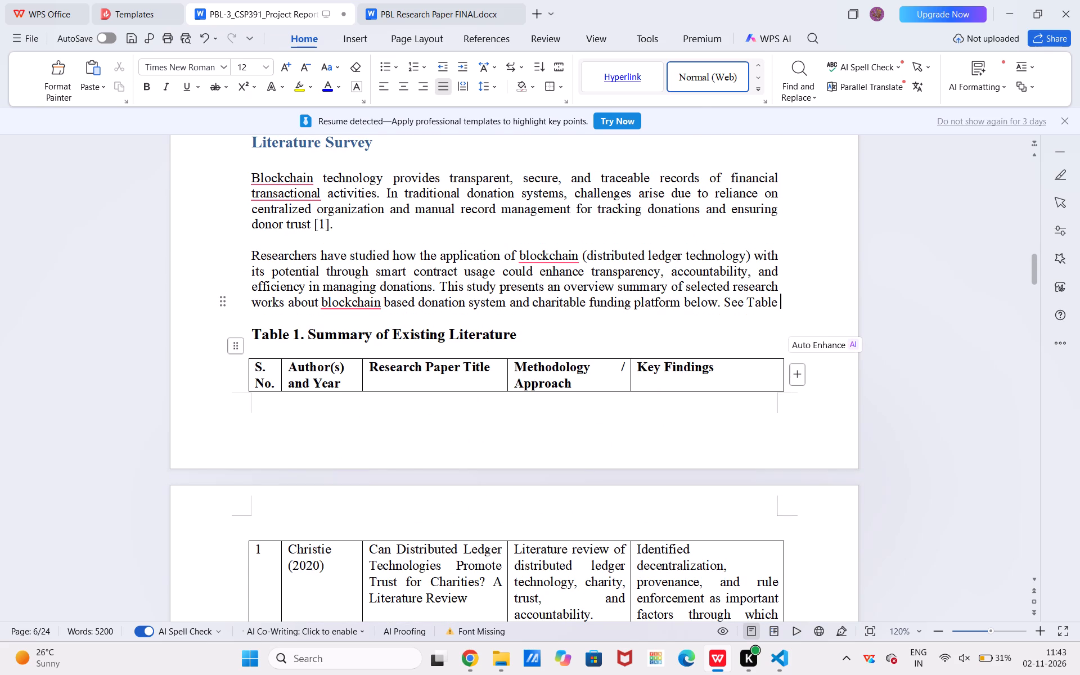
scroll(264, 370, "down", 9)
scroll(264, 370, "up", 2)
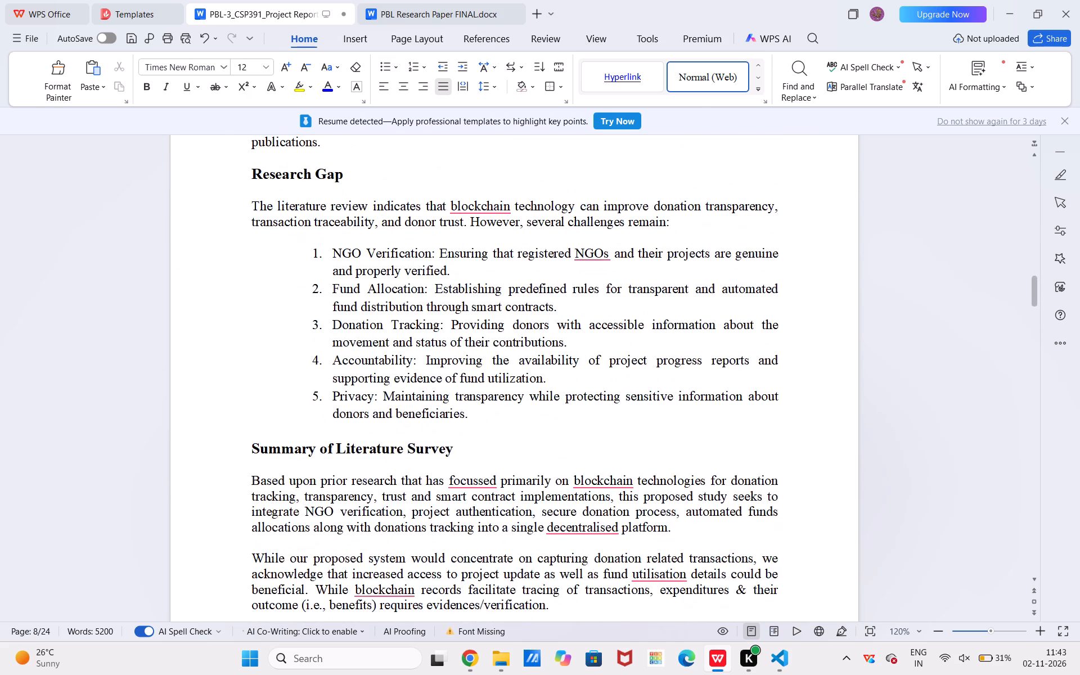
scroll(264, 370, "up", 2)
scroll(264, 370, "down", 3)
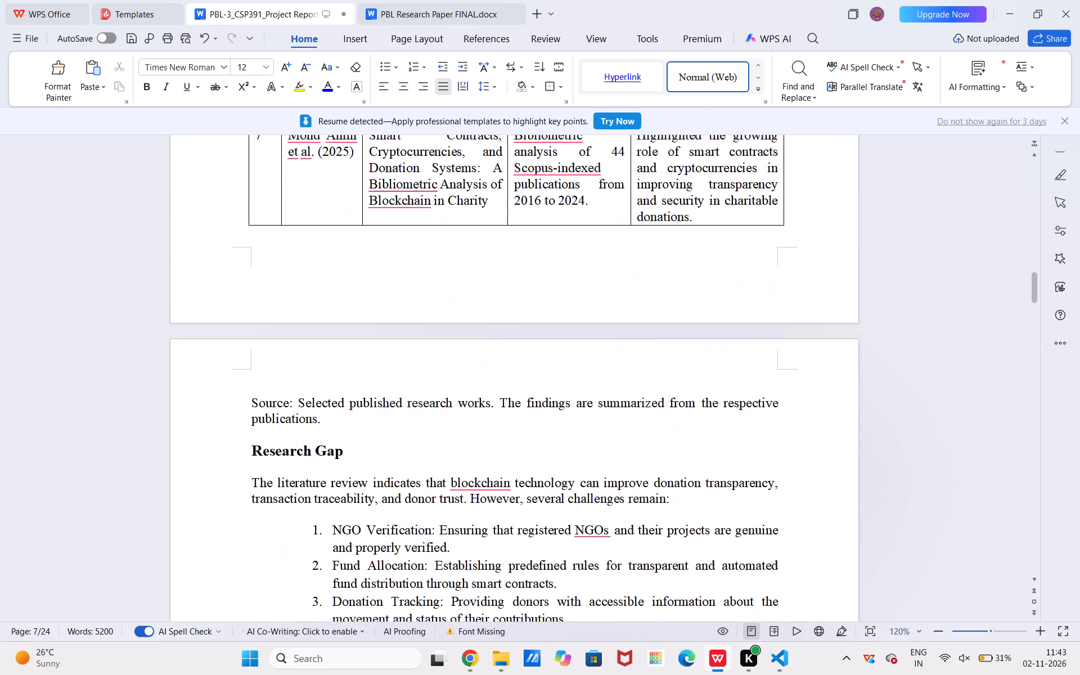
scroll(264, 370, "down", 2)
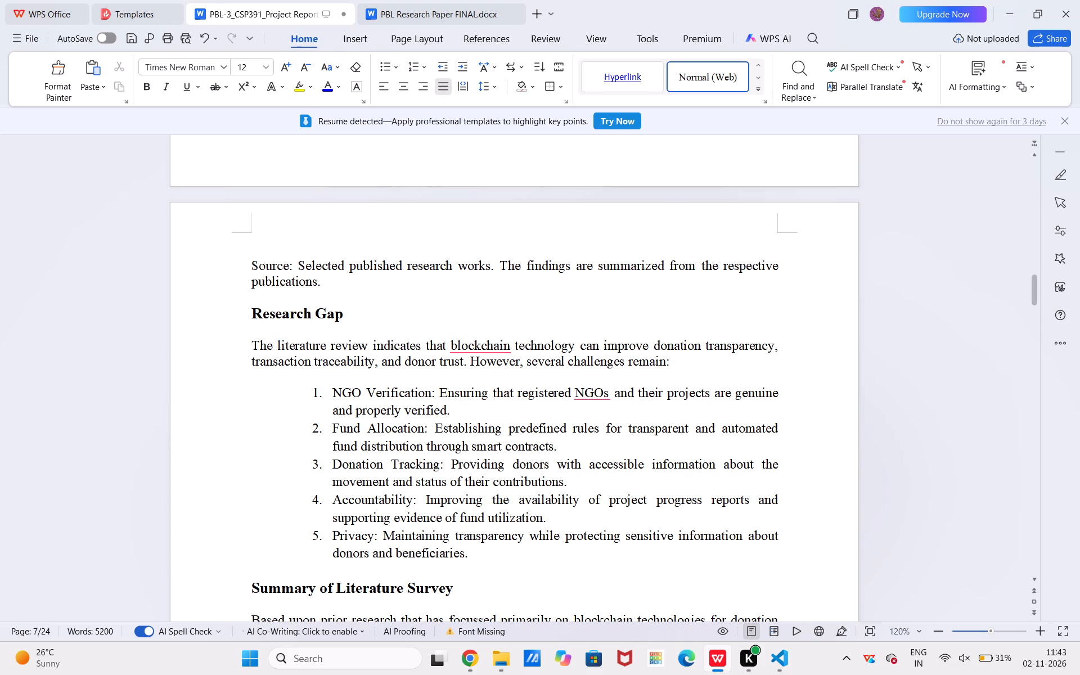
scroll(339, 294, "down", 5)
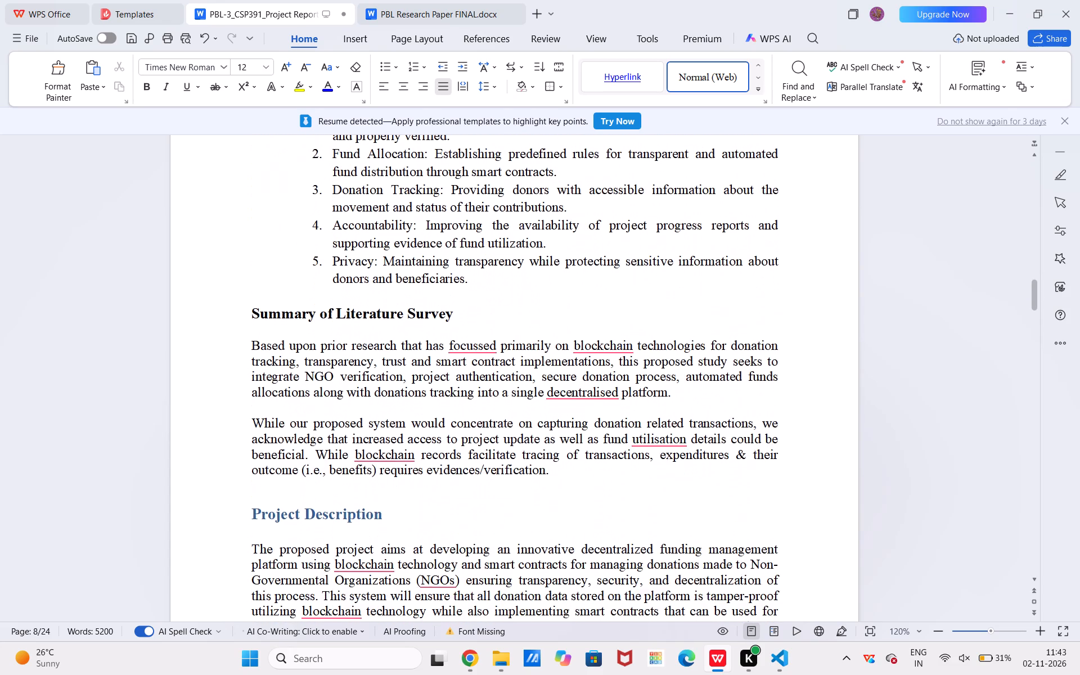
scroll(339, 294, "down", 2)
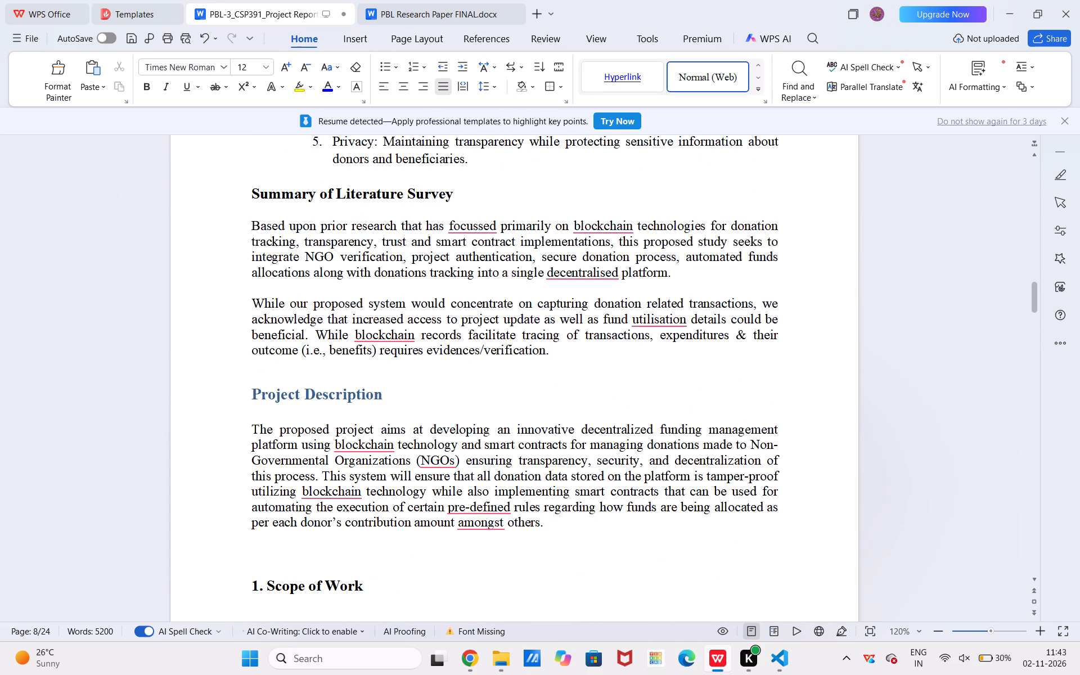
Remove an empty line above the "1. Scope of Work" heading.
scroll(339, 294, "down", 6)
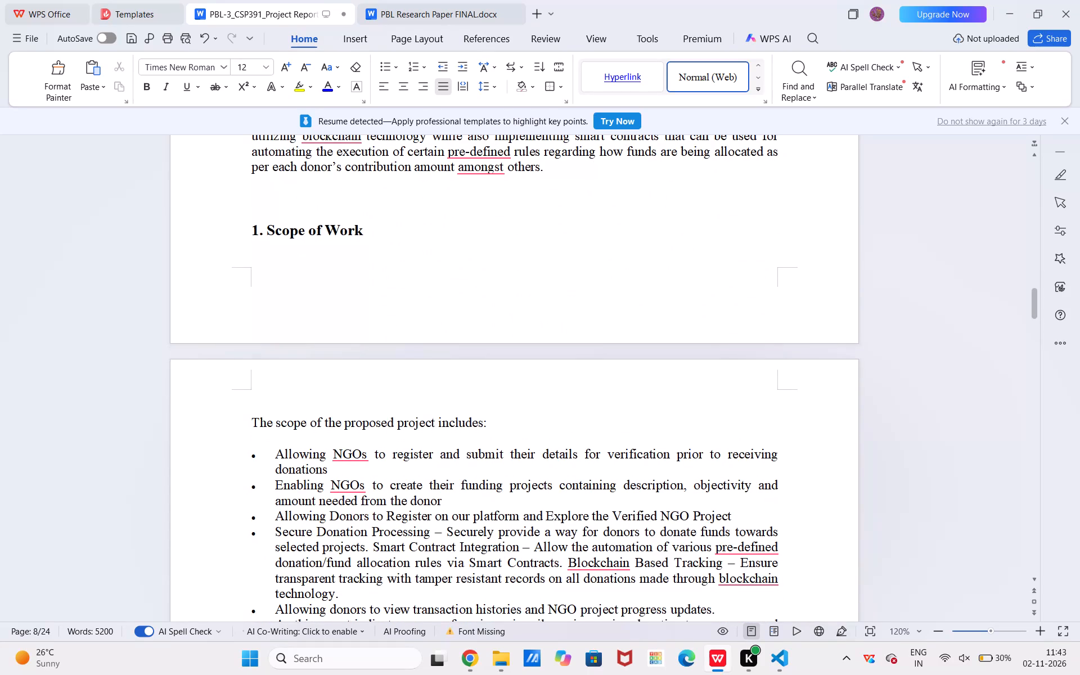
left_click(253, 235)
key("BackSpace")
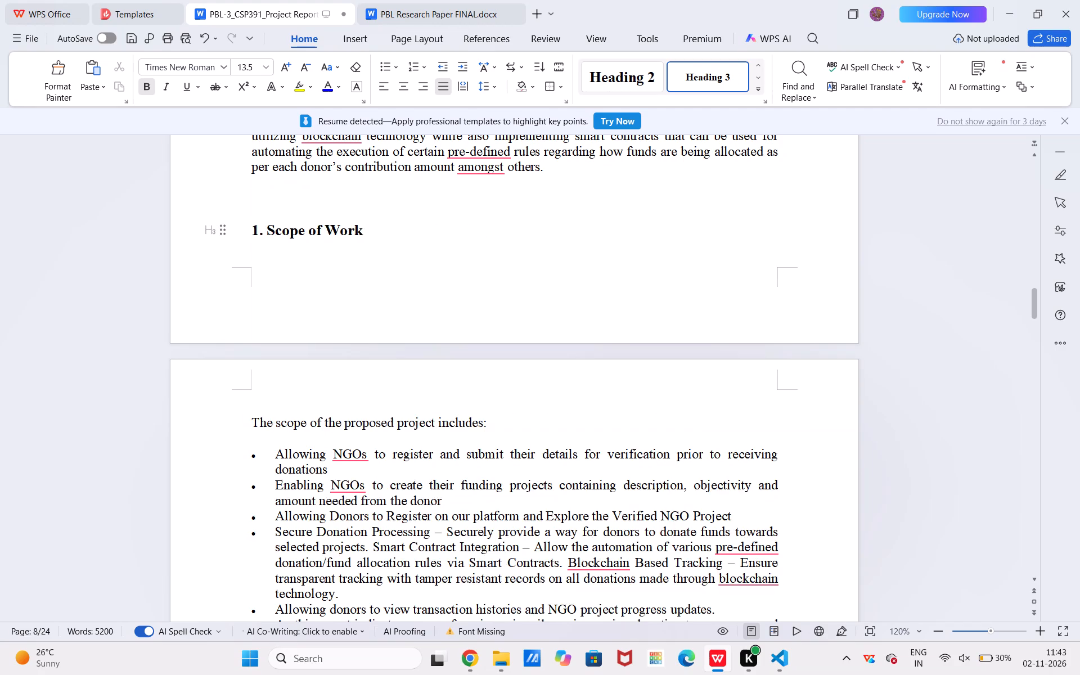
Centre the "Figure 1: Context Diagram of the Proposed Decentralized NGO Funding Platform" caption under its diagram.
scroll(253, 235, "down", 3)
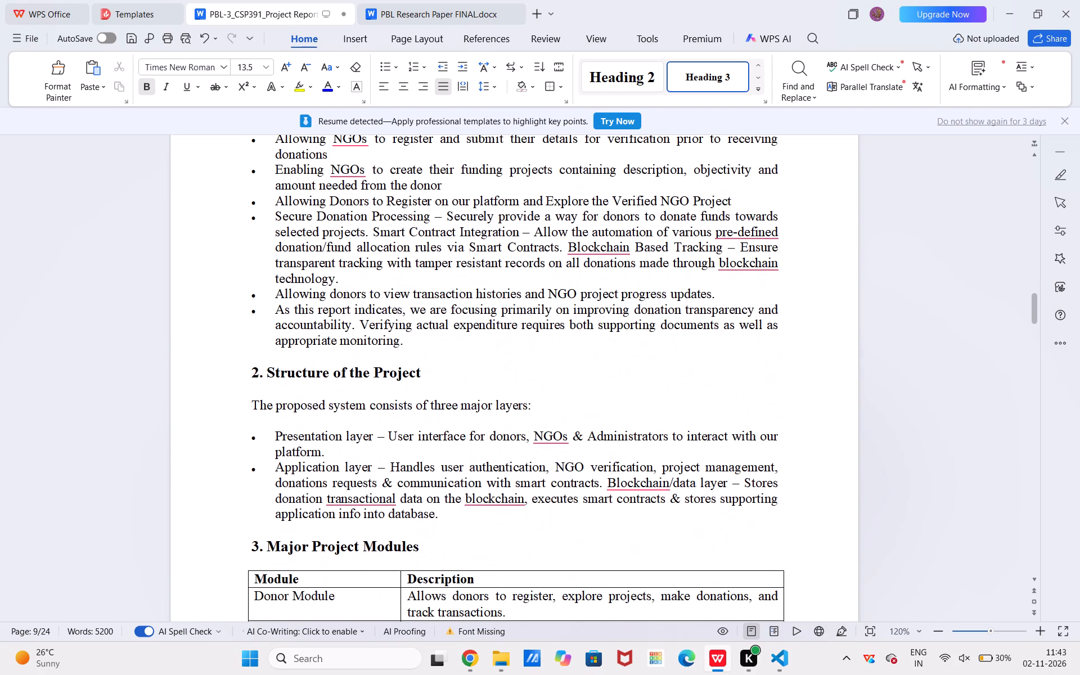
scroll(253, 235, "down", 2)
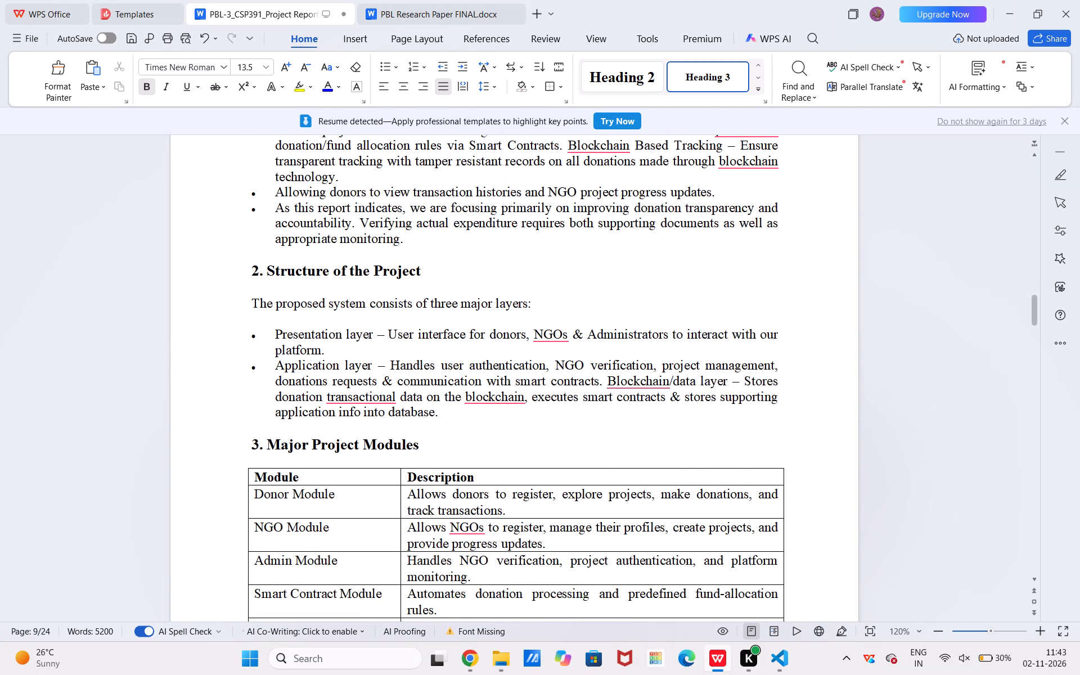
scroll(253, 235, "down", 7)
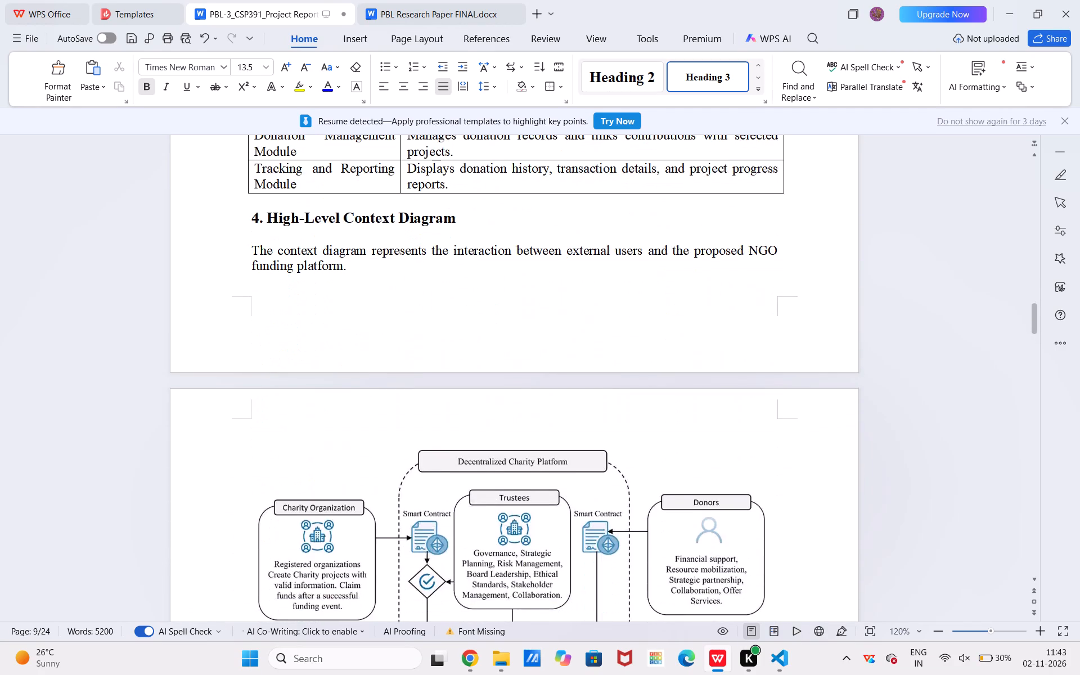
scroll(253, 235, "down", 6)
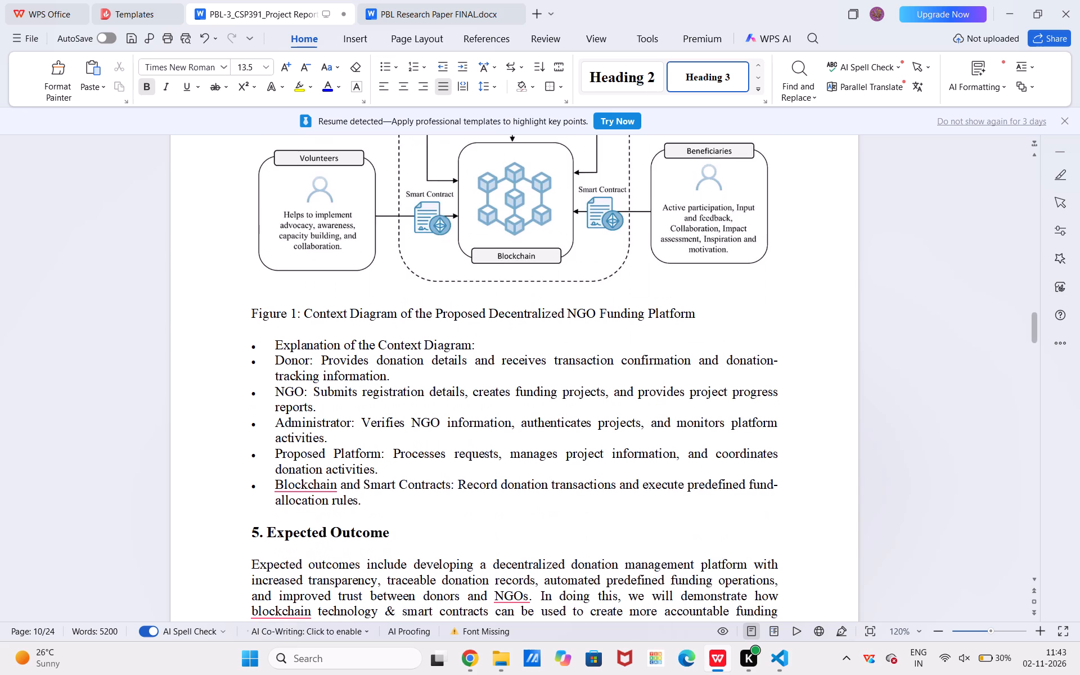
scroll(253, 235, "down", 3)
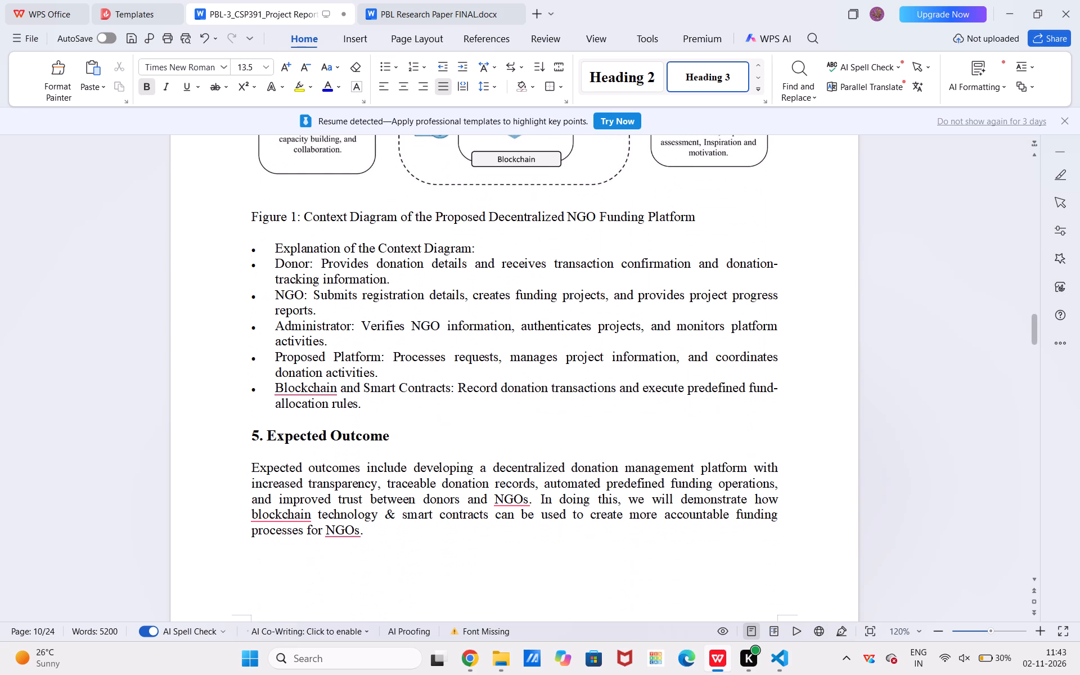
left_click_drag(250, 211, 703, 224)
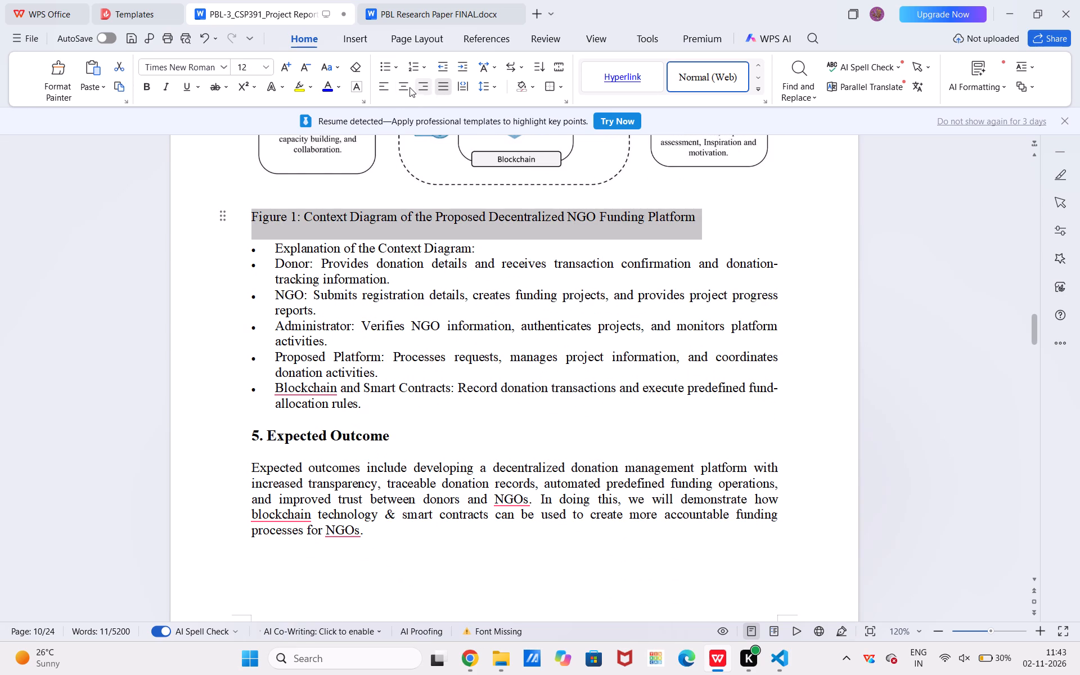
left_click(407, 87)
left_click(475, 452)
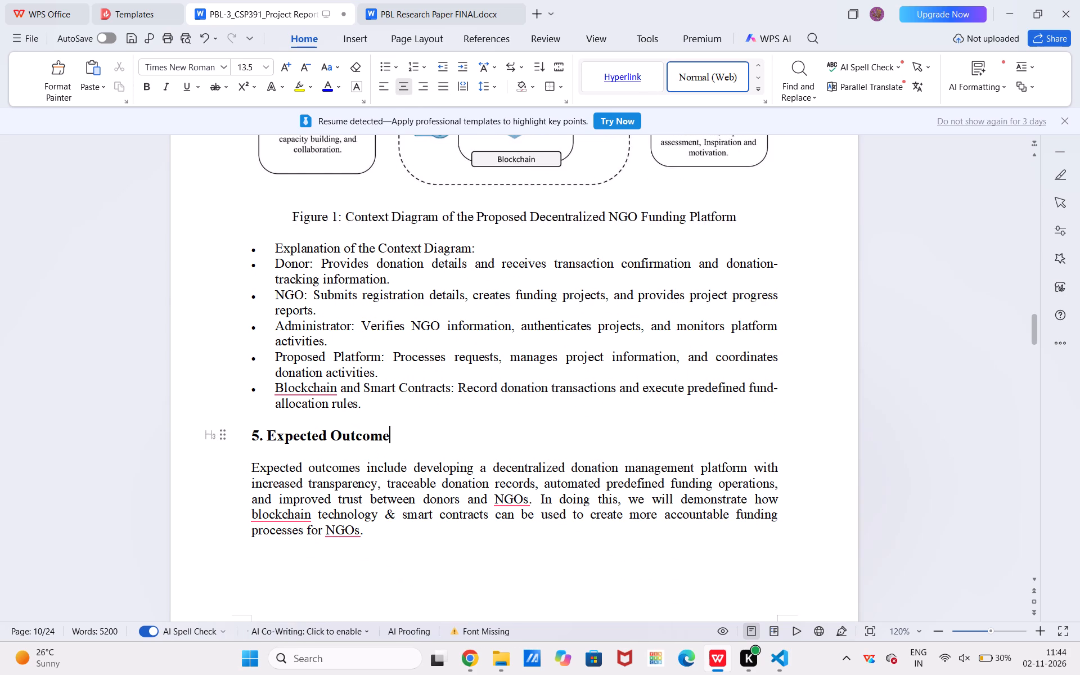
Delete the "Algorithm: Secure Donation Processing" line above the numbered list in the Design / Algorithm section.
scroll(475, 444, "down", 7)
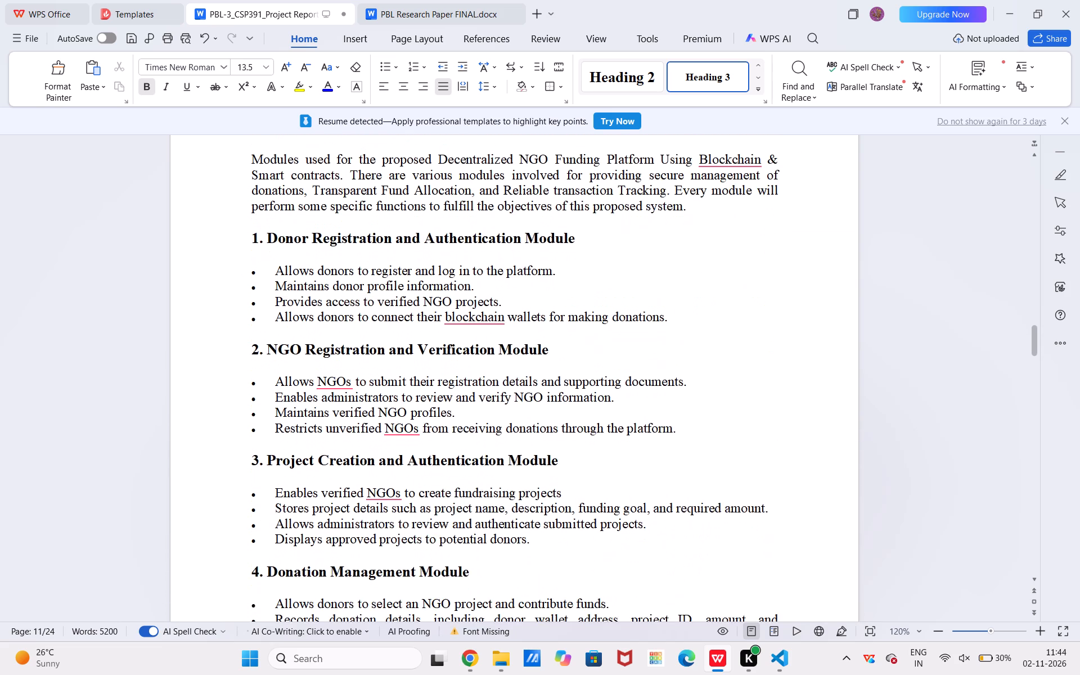
scroll(475, 444, "down", 7)
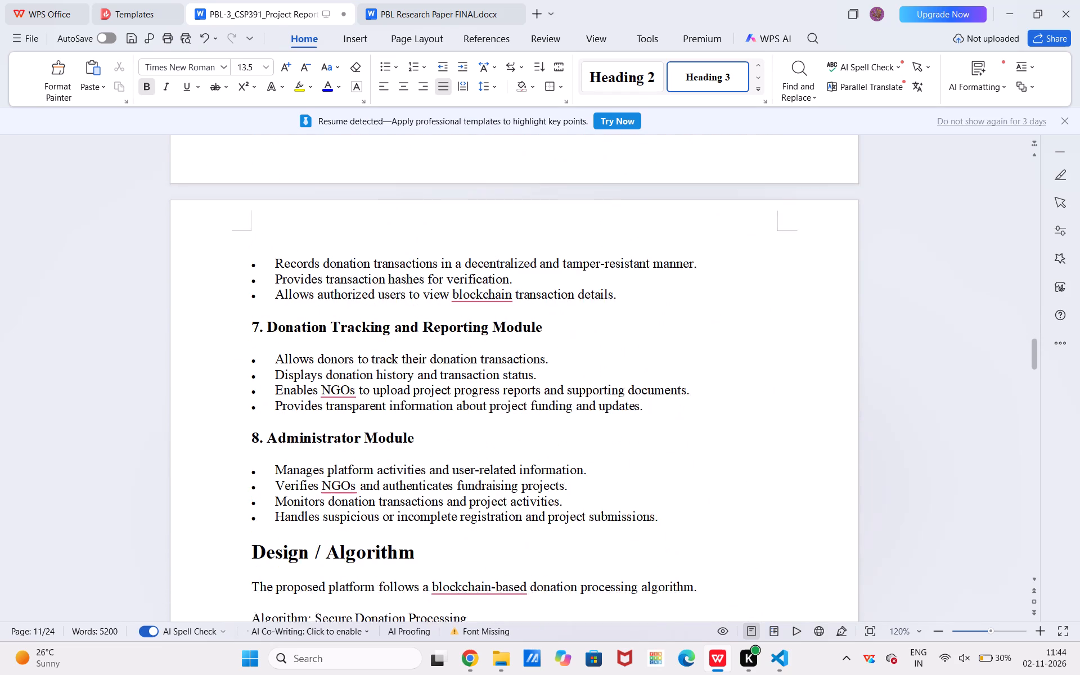
scroll(475, 444, "down", 7)
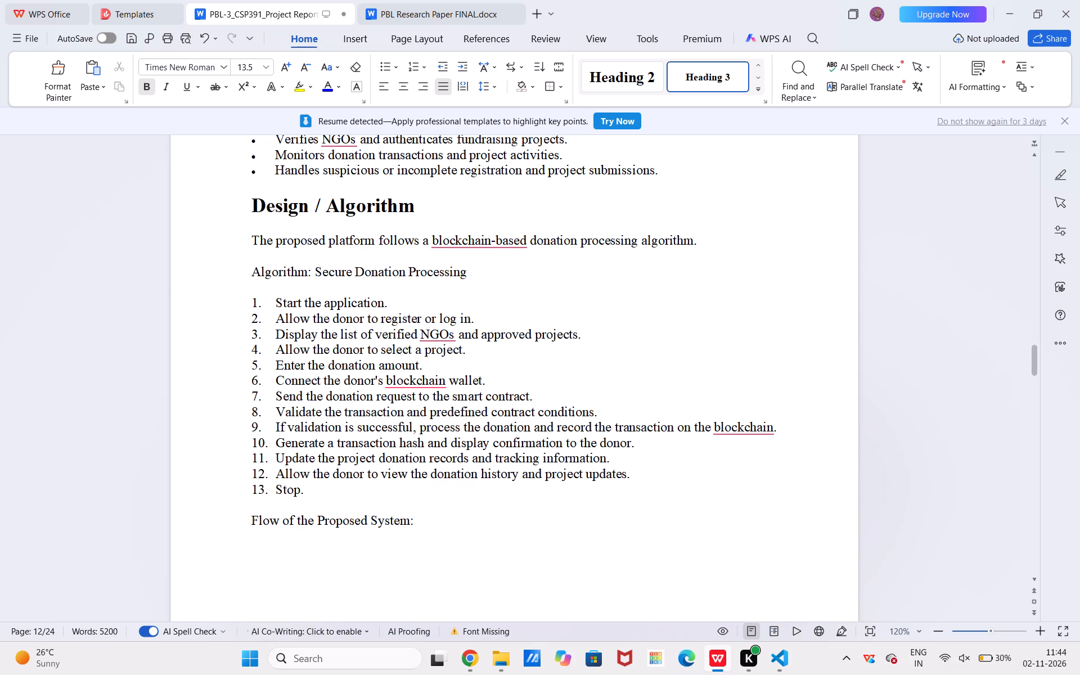
left_click_drag(244, 273, 483, 282)
key("BackSpace")
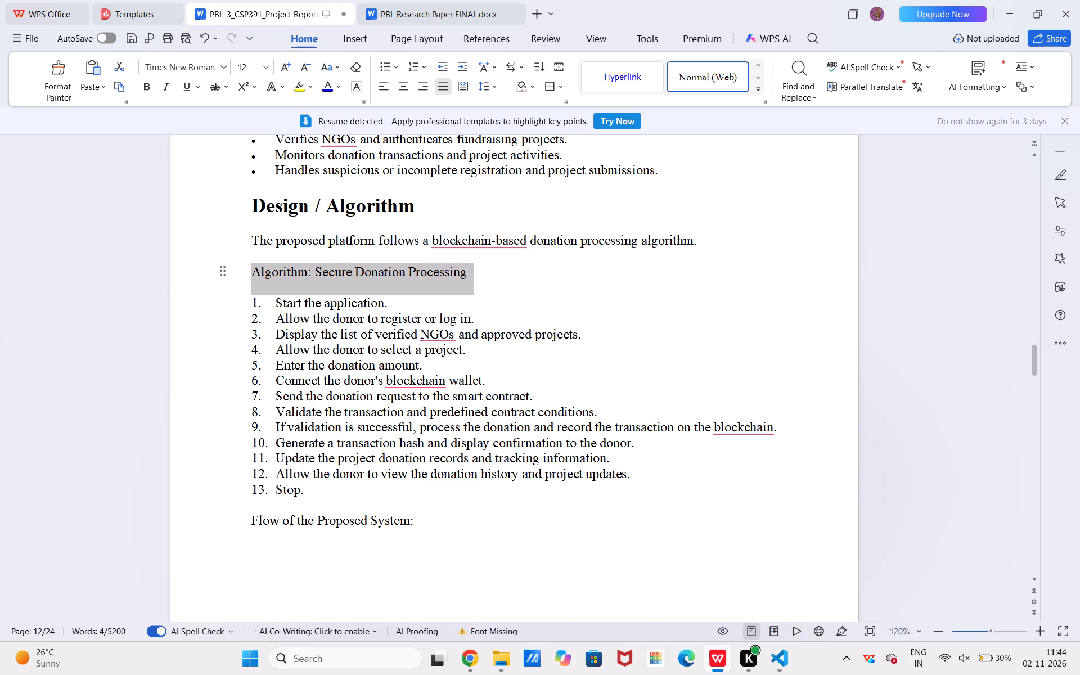
Make the line "Flow of the Proposed System:" below the algorithm list bold.
scroll(483, 282, "down", 2)
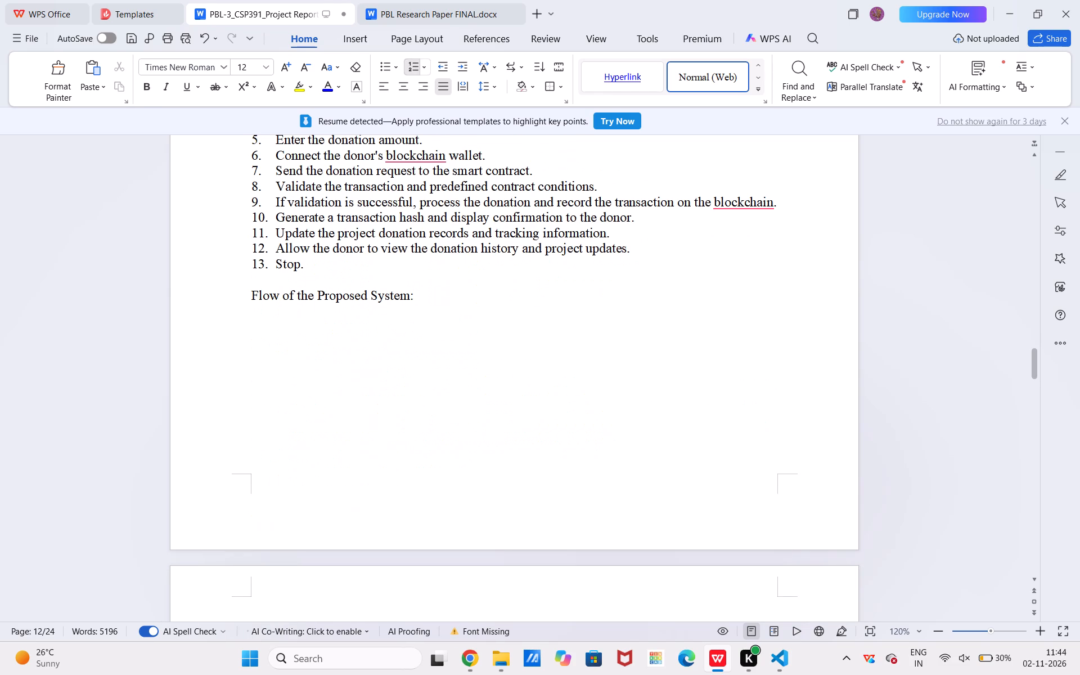
scroll(325, 327, "down", 2)
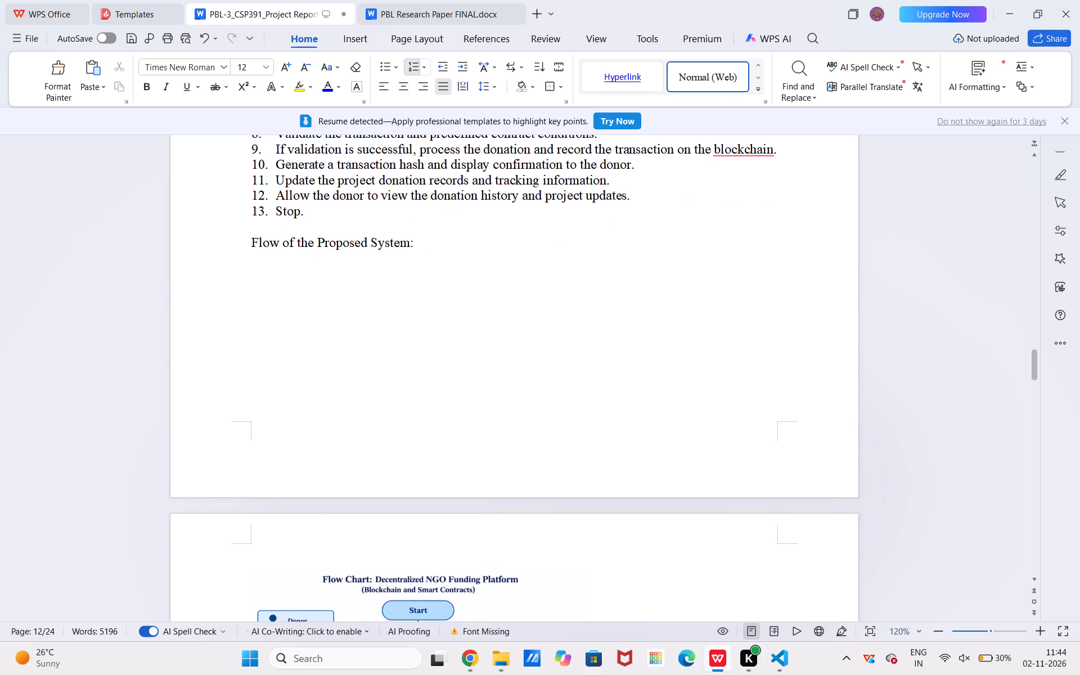
left_click_drag(248, 243, 420, 254)
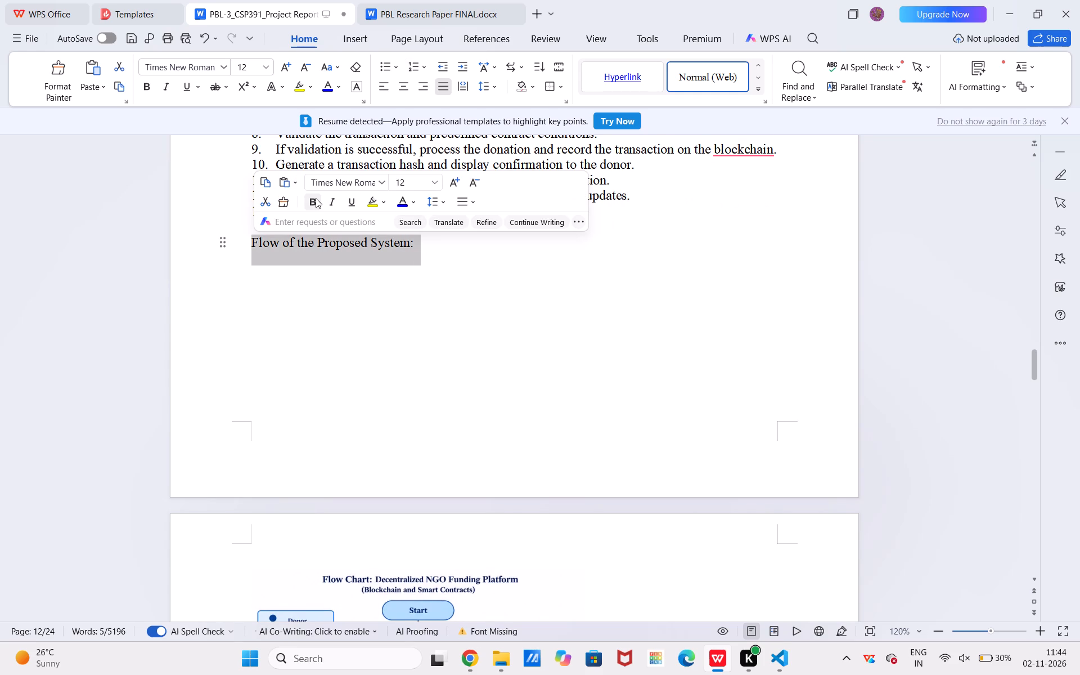
left_click(316, 198)
left_click(368, 354)
Review the layout from "Flow of the Proposed System:" through the flow chart, its Figure 2 caption and the closing notes.
scroll(368, 354, "down", 2)
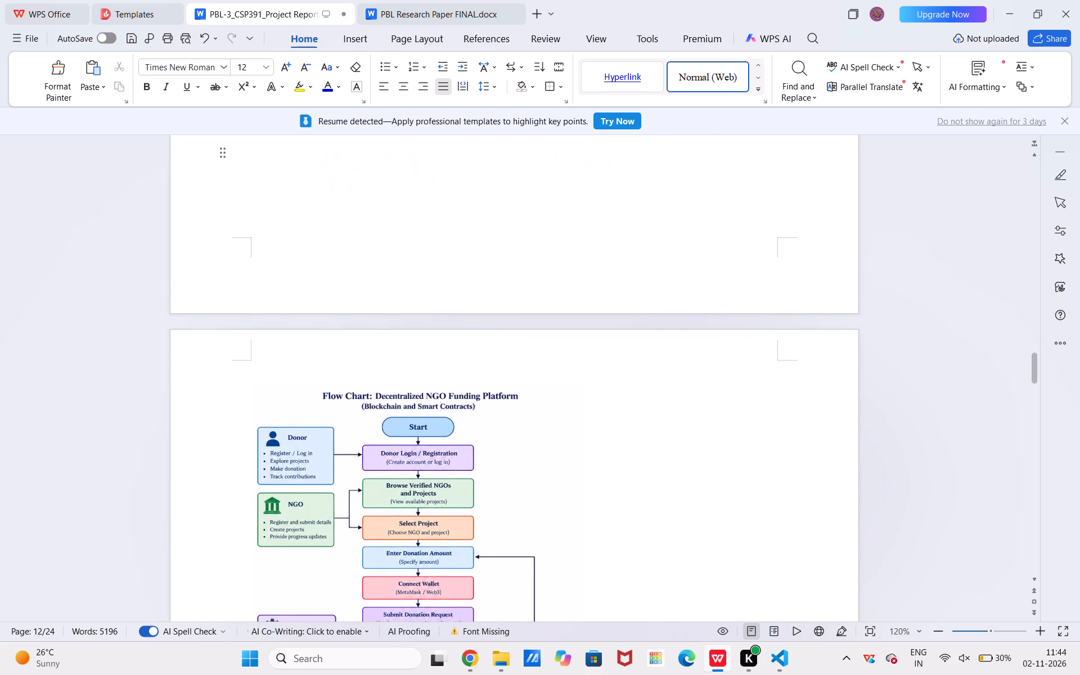
scroll(368, 354, "down", 1)
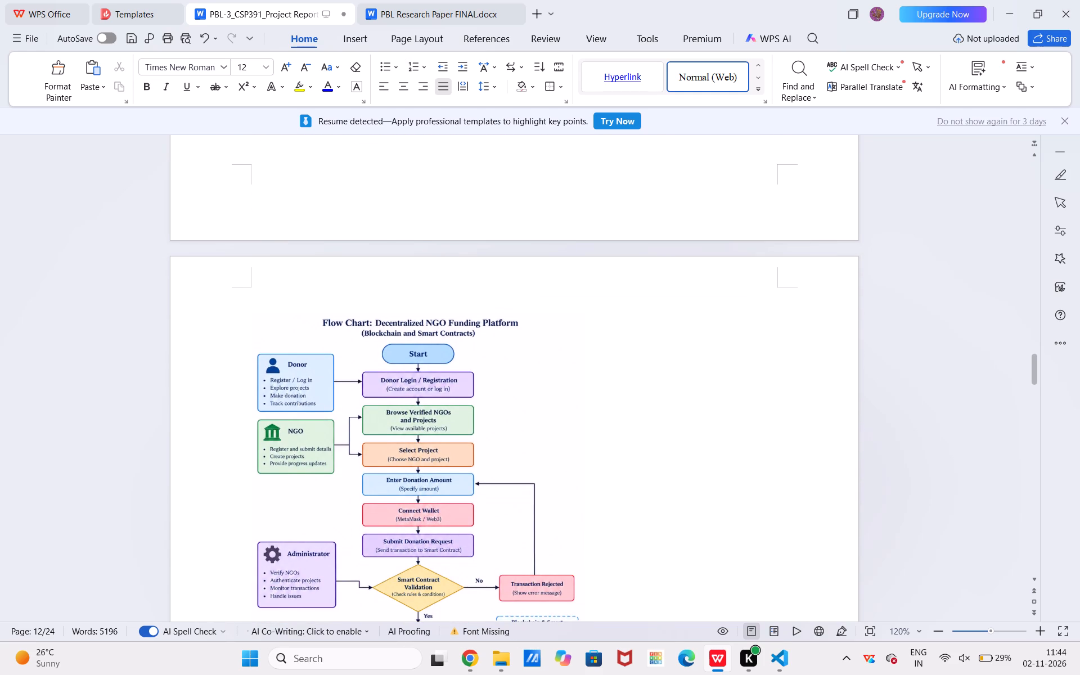
scroll(368, 354, "down", 3)
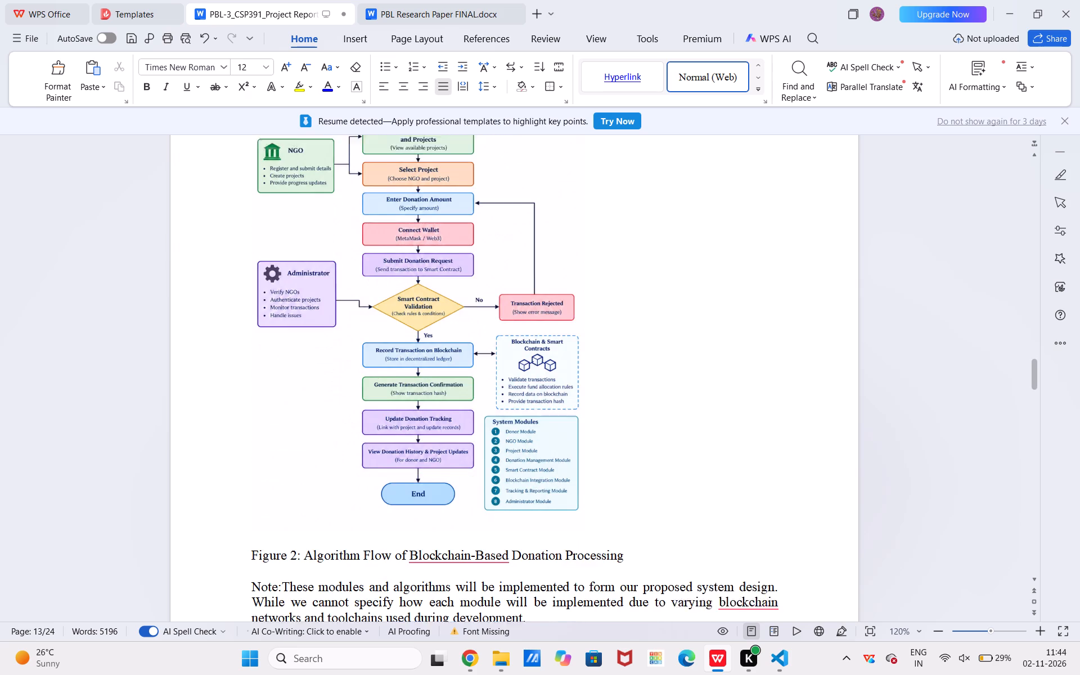
scroll(368, 354, "down", 3)
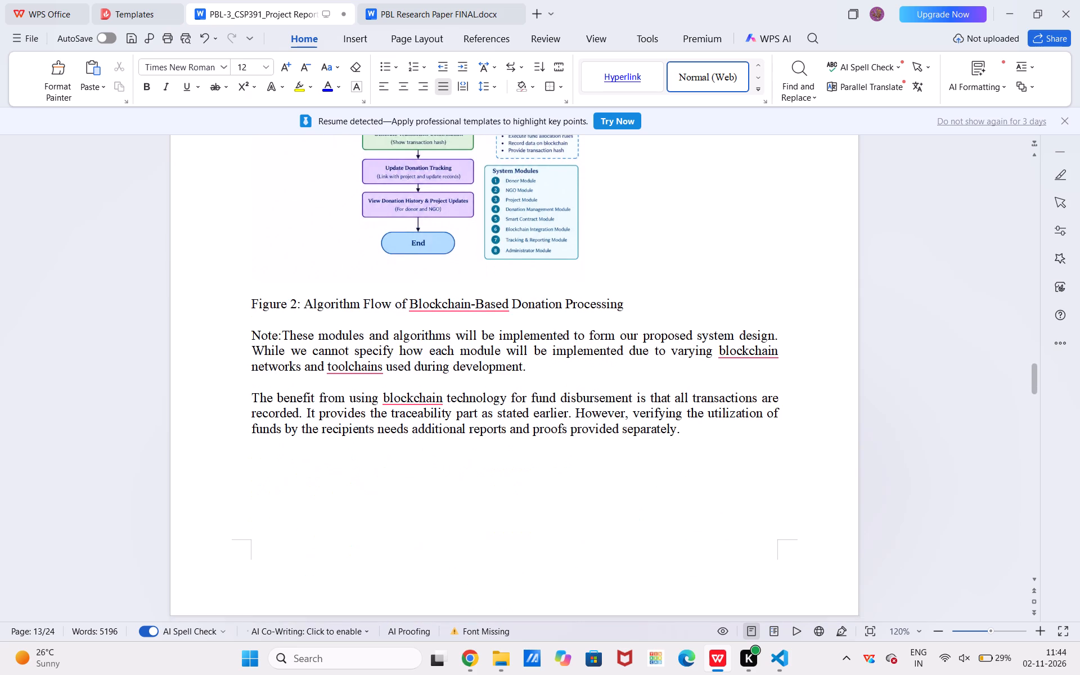
scroll(368, 354, "down", 2)
scroll(368, 354, "up", 4)
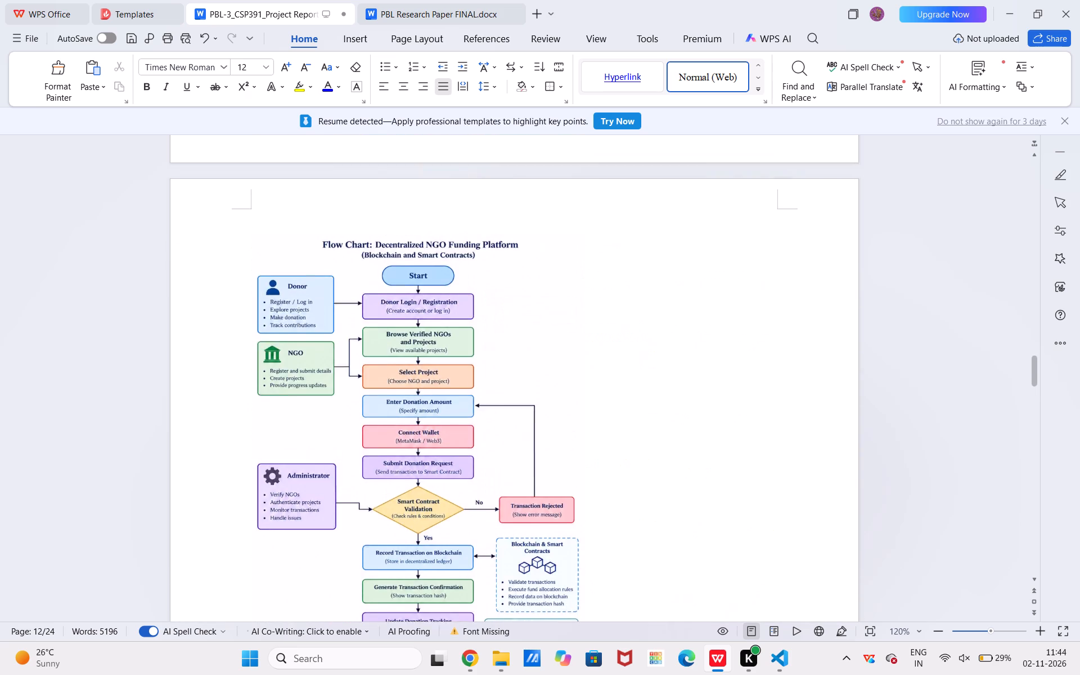
scroll(368, 354, "up", 6)
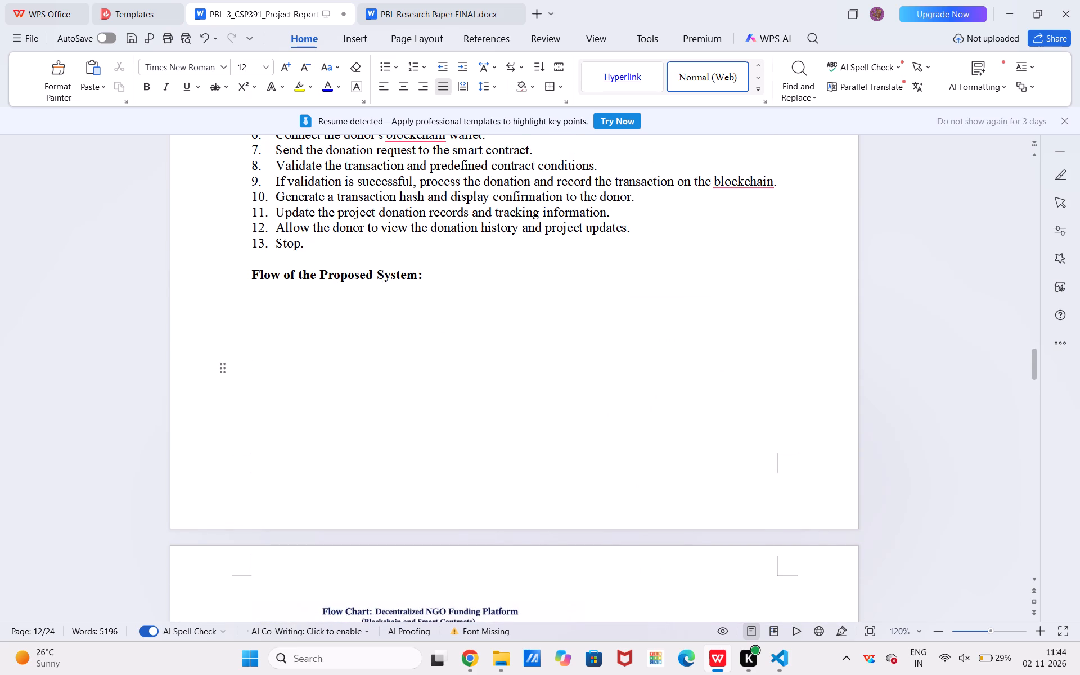
left_click_drag(251, 274, 418, 292)
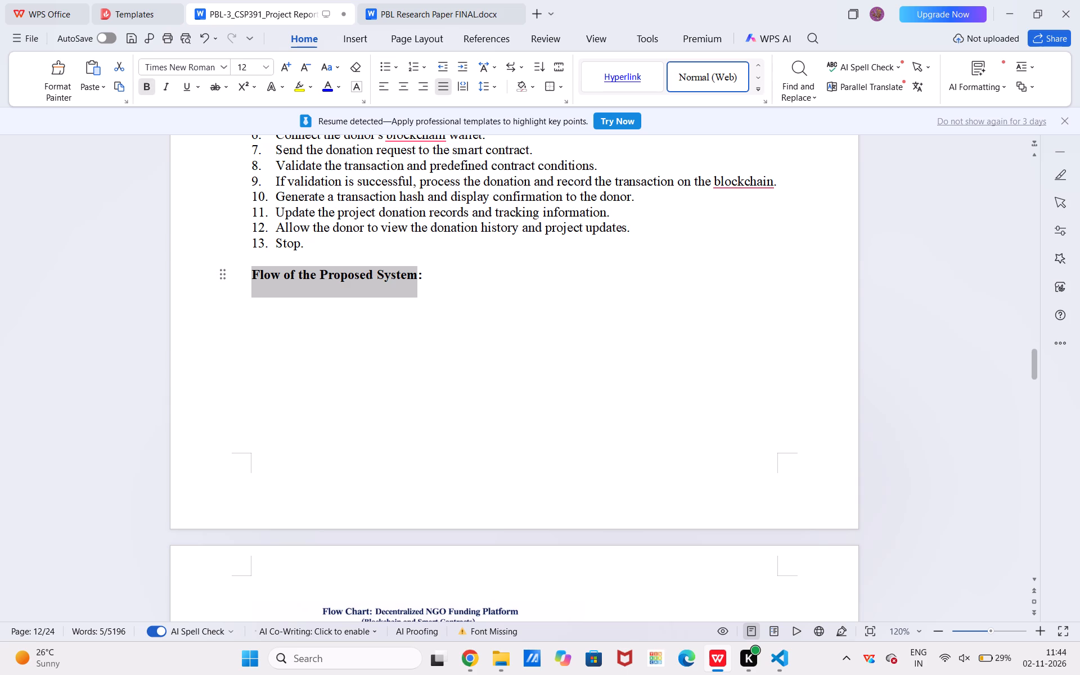
left_click_drag(418, 292, 429, 290)
left_click(429, 290)
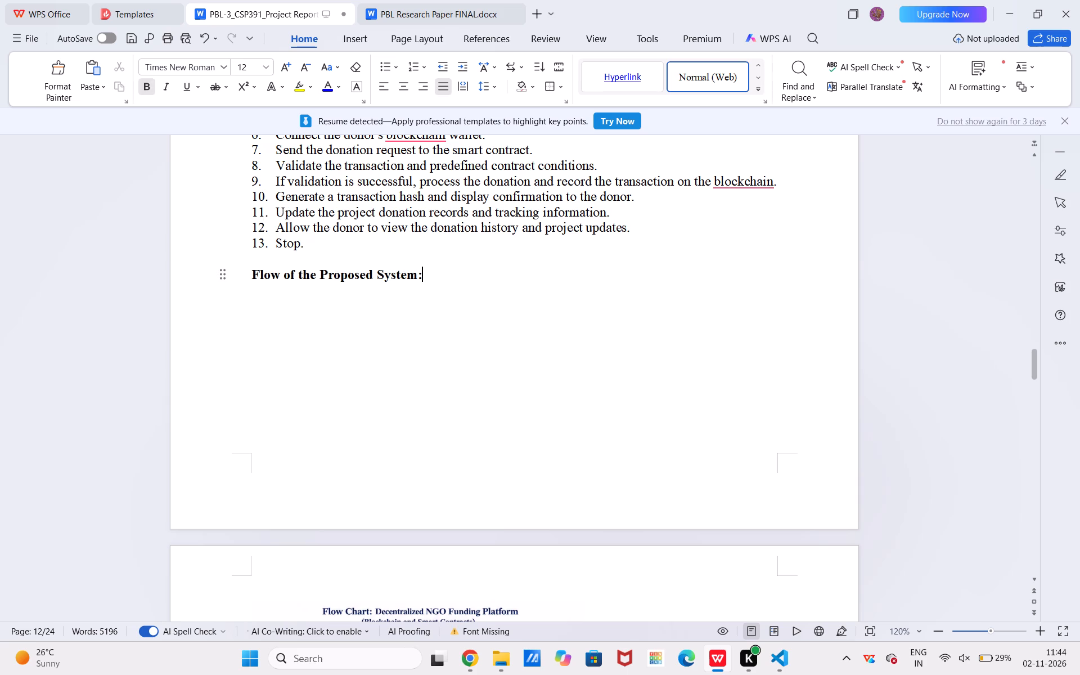
scroll(429, 290, "down", 6)
scroll(429, 290, "up", 1)
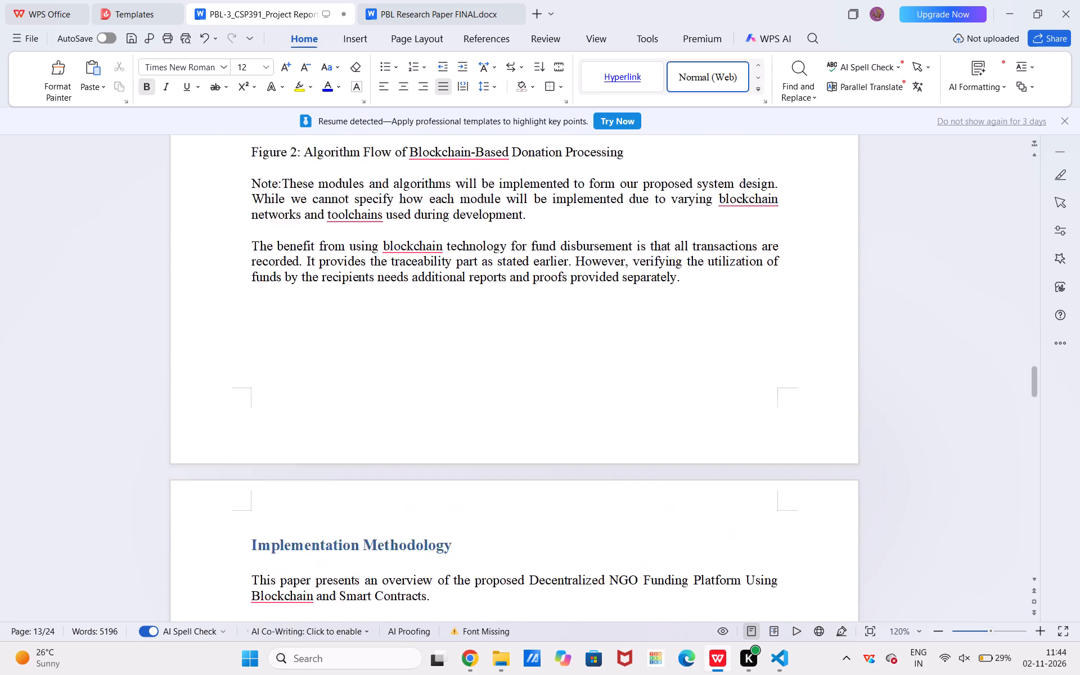
scroll(429, 290, "up", 1)
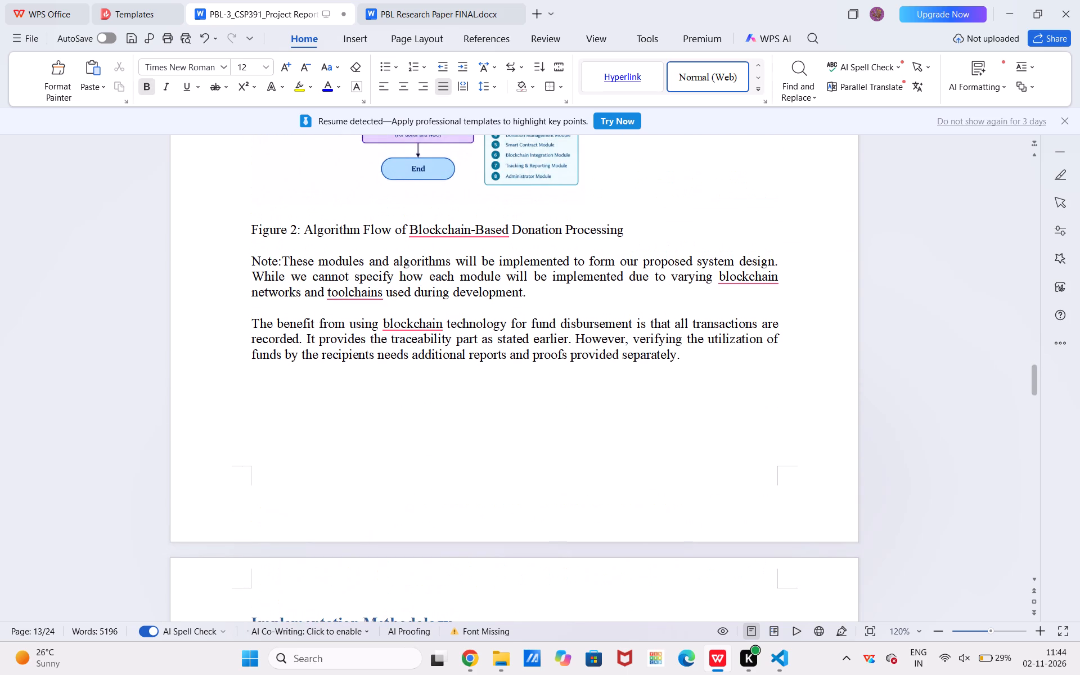
Review the Implementation Methodology section, including the defect log table, the DFD – Level 0 diagram and the start of Overall Development Process.
scroll(311, 354, "down", 6)
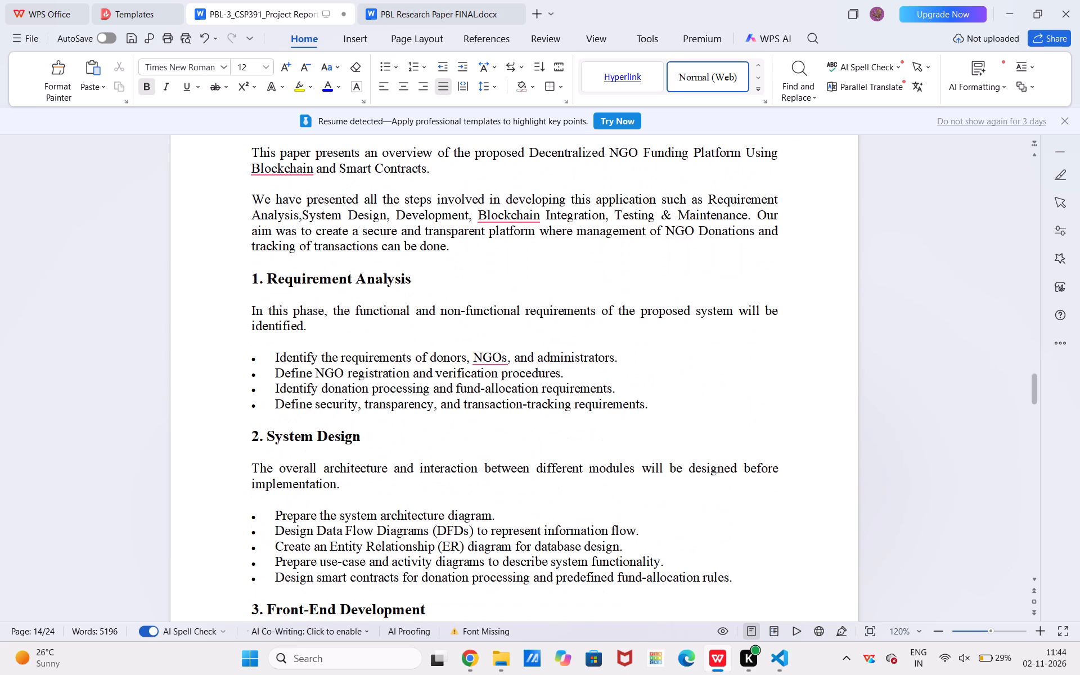
scroll(311, 354, "down", 10)
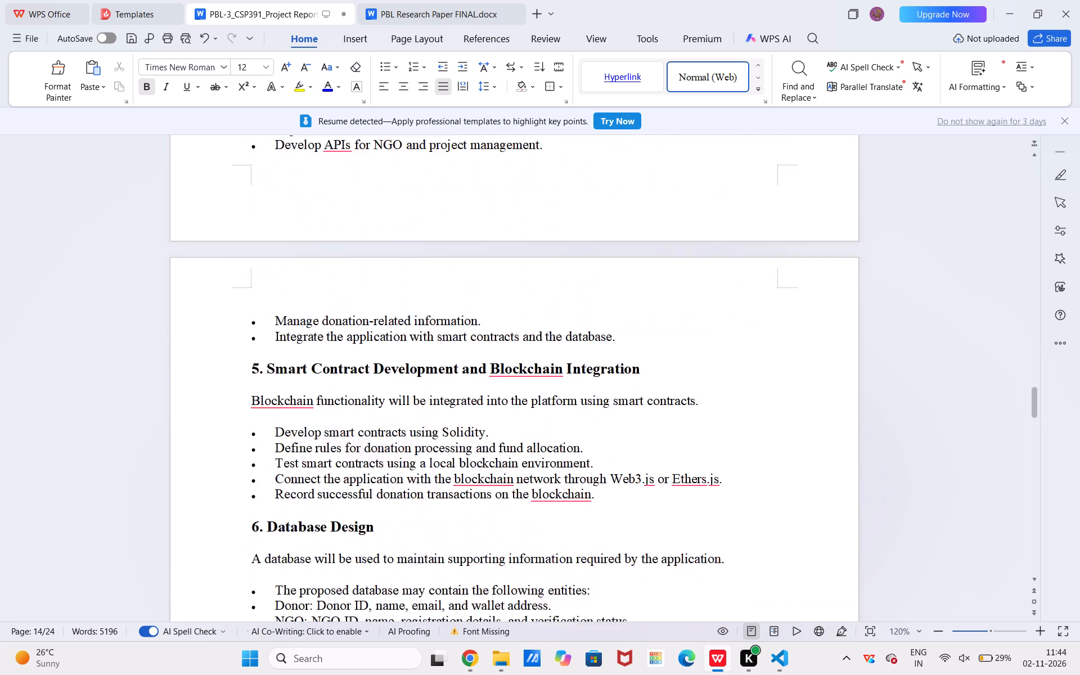
scroll(311, 354, "down", 11)
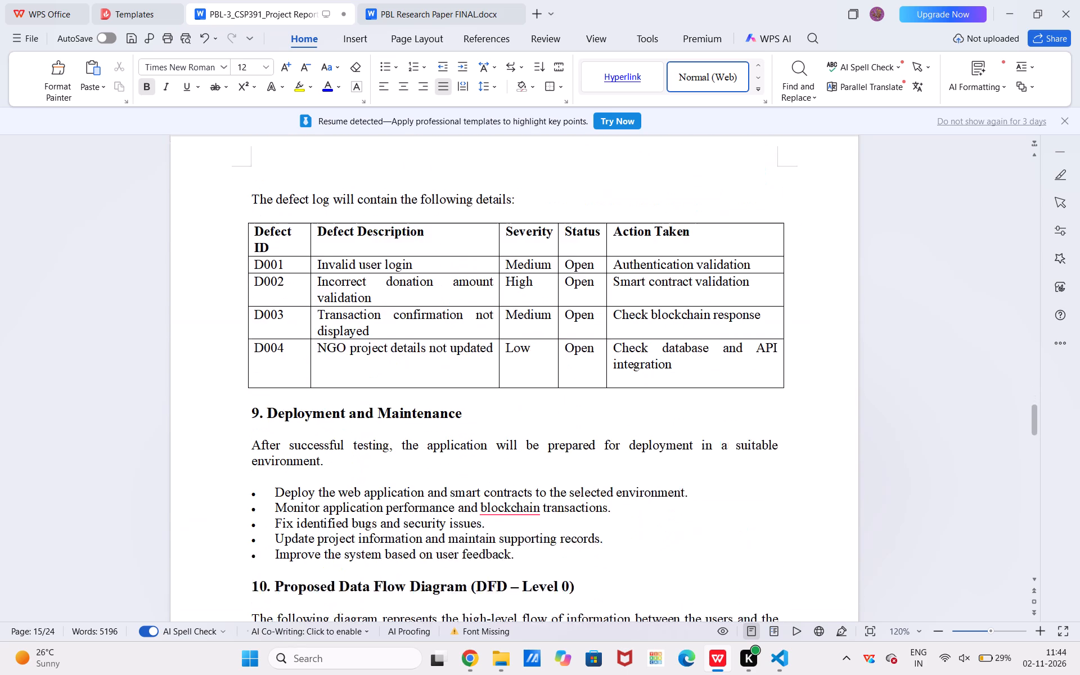
scroll(311, 354, "down", 7)
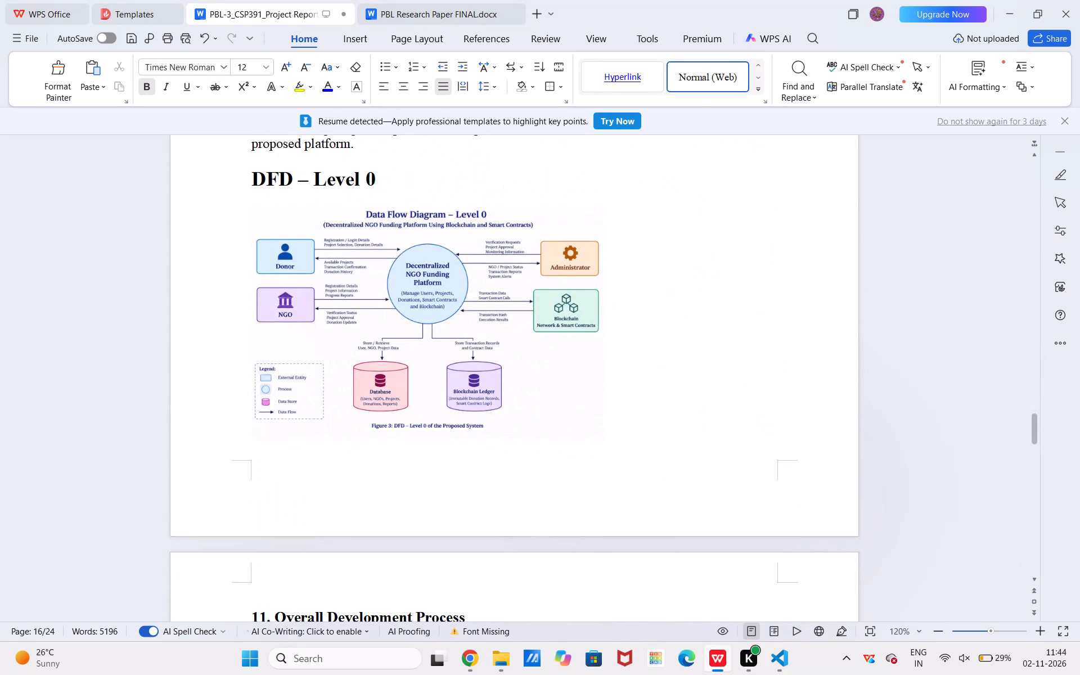
scroll(311, 354, "down", 3)
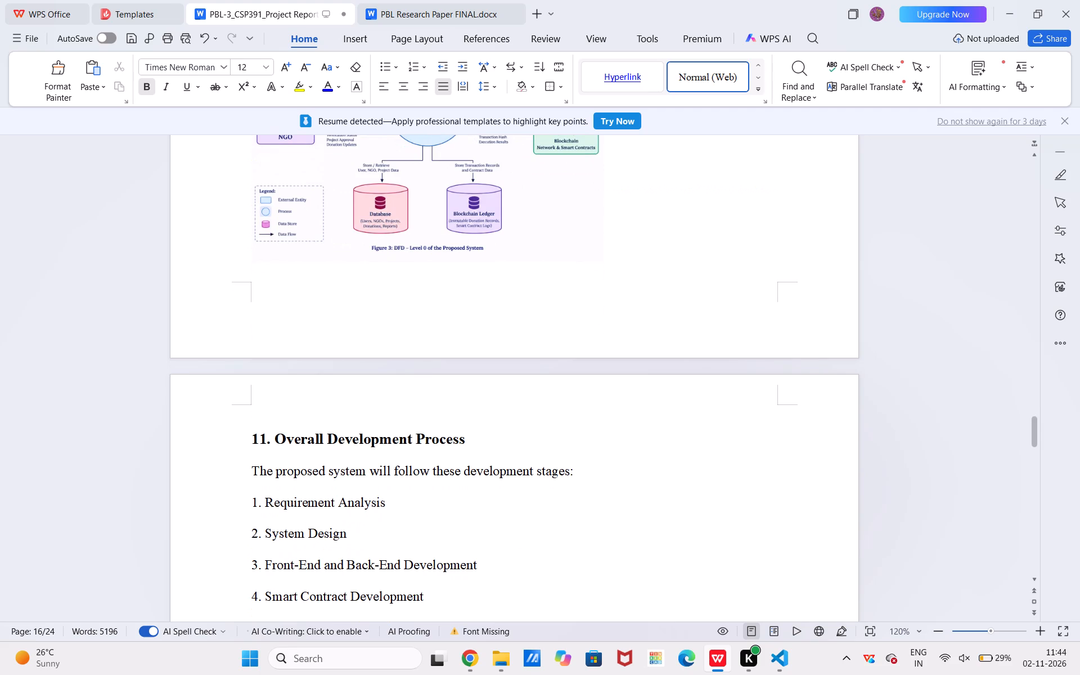
scroll(311, 354, "up", 4)
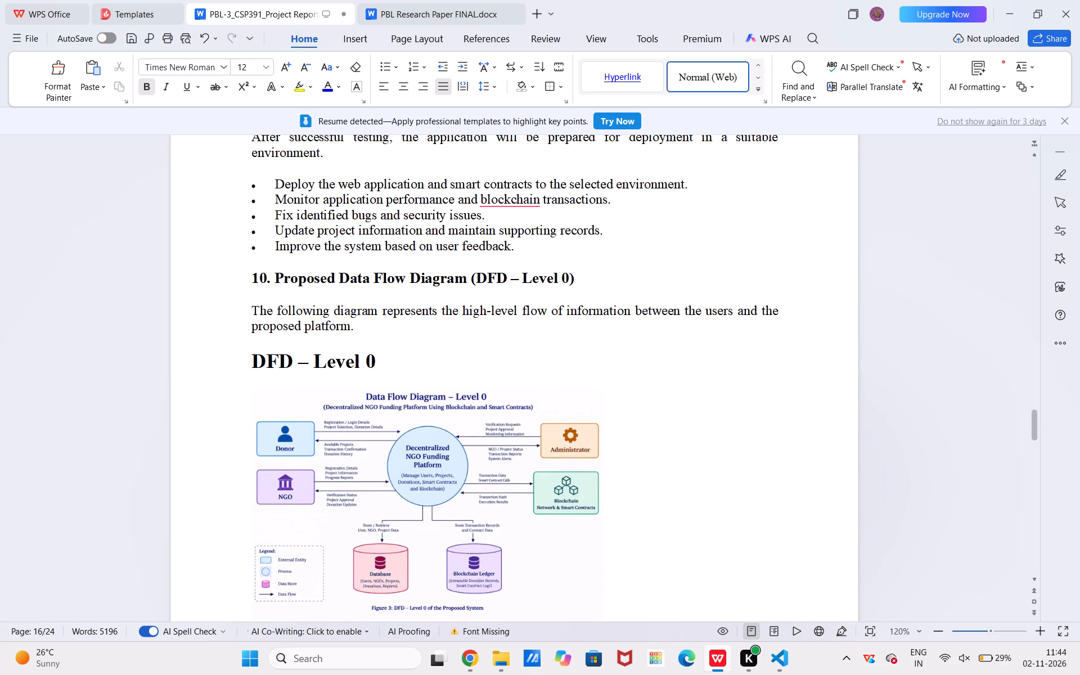
scroll(311, 354, "down", 5)
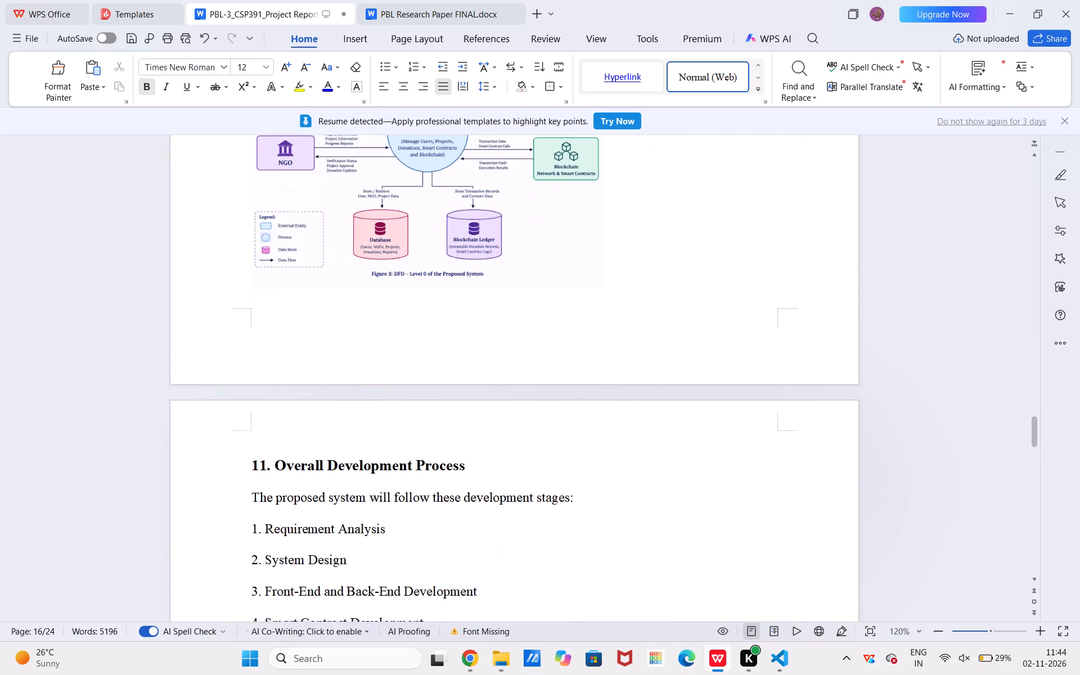
Check the layout of the conclusion, implementation screenshots, Future Scope, Advantages of this Project and Outcome sections.
scroll(311, 354, "down", 8)
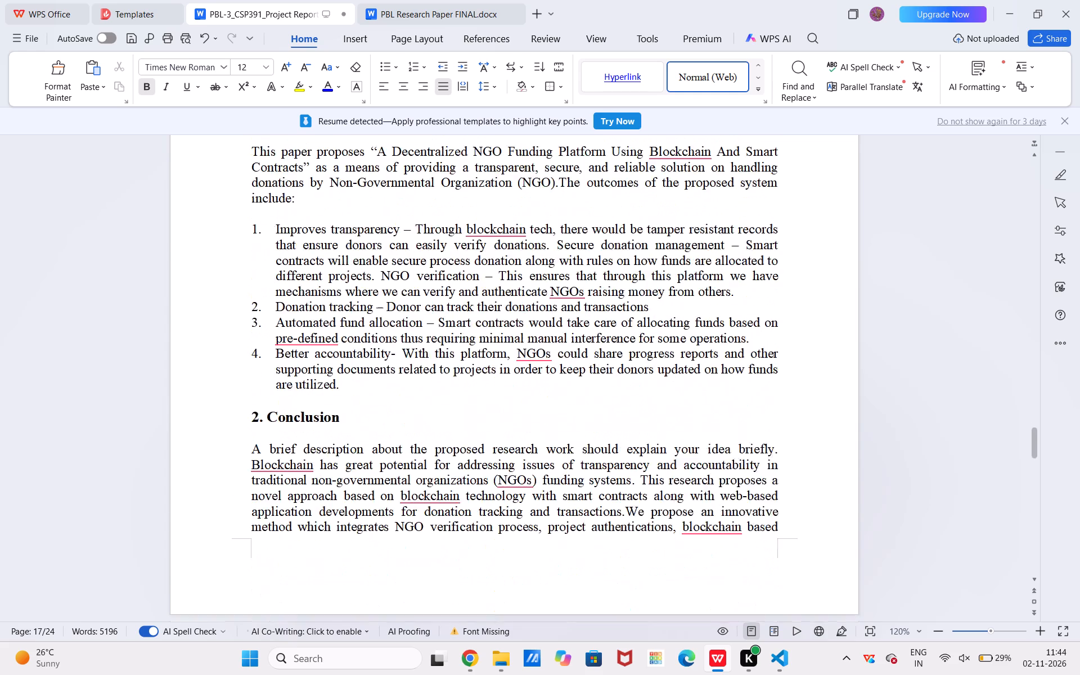
scroll(311, 354, "down", 8)
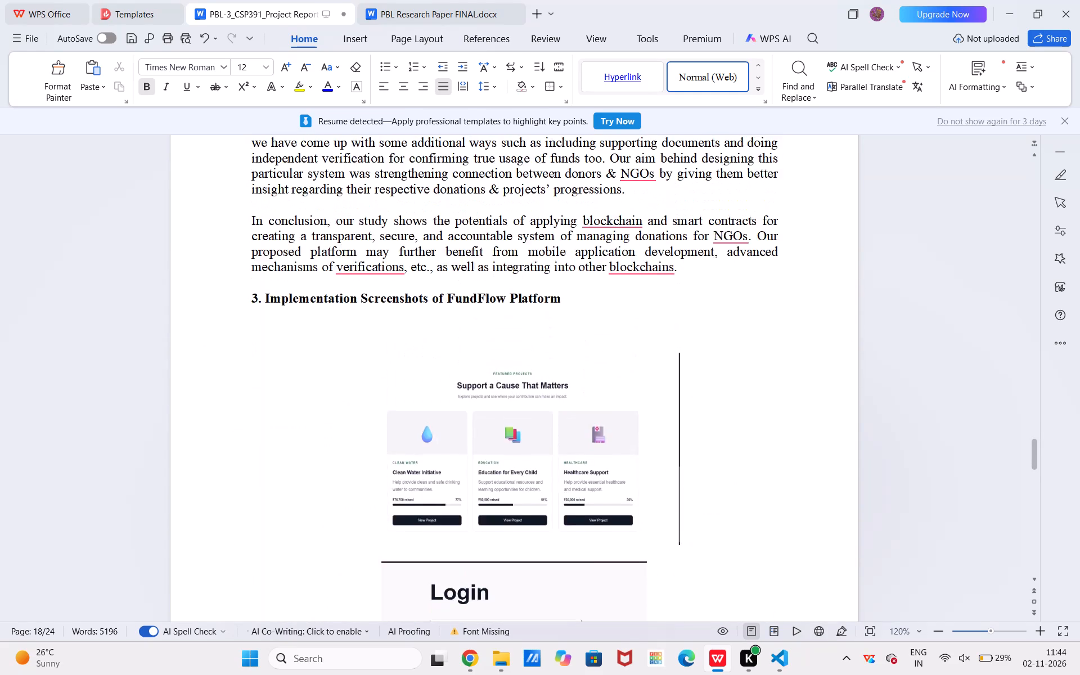
scroll(311, 354, "down", 8)
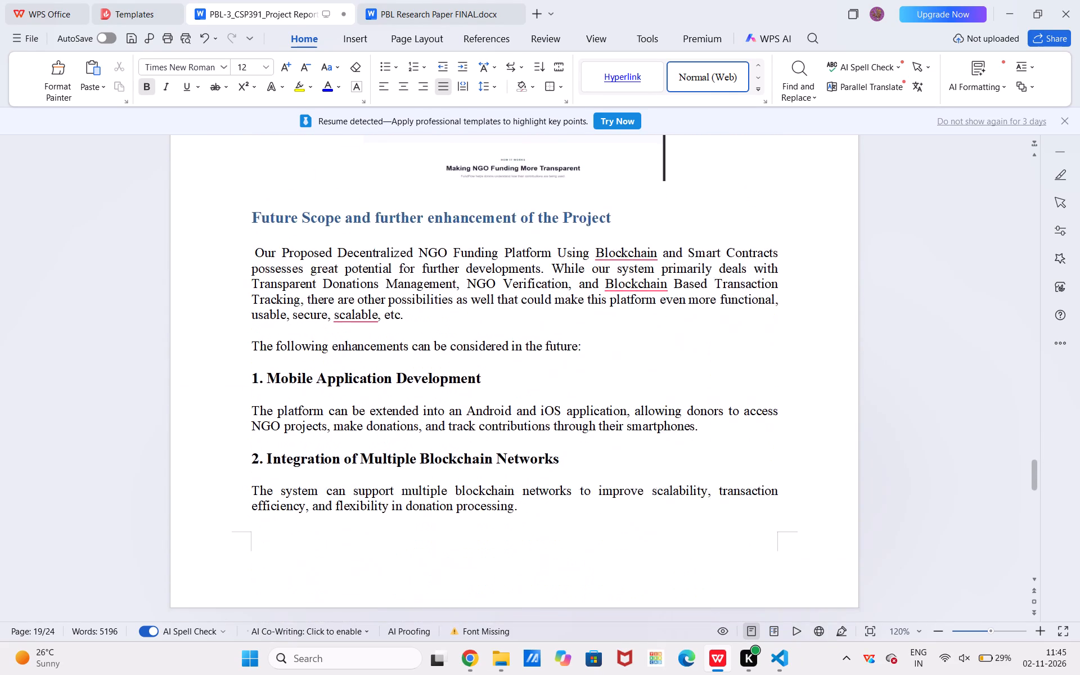
scroll(311, 354, "down", 7)
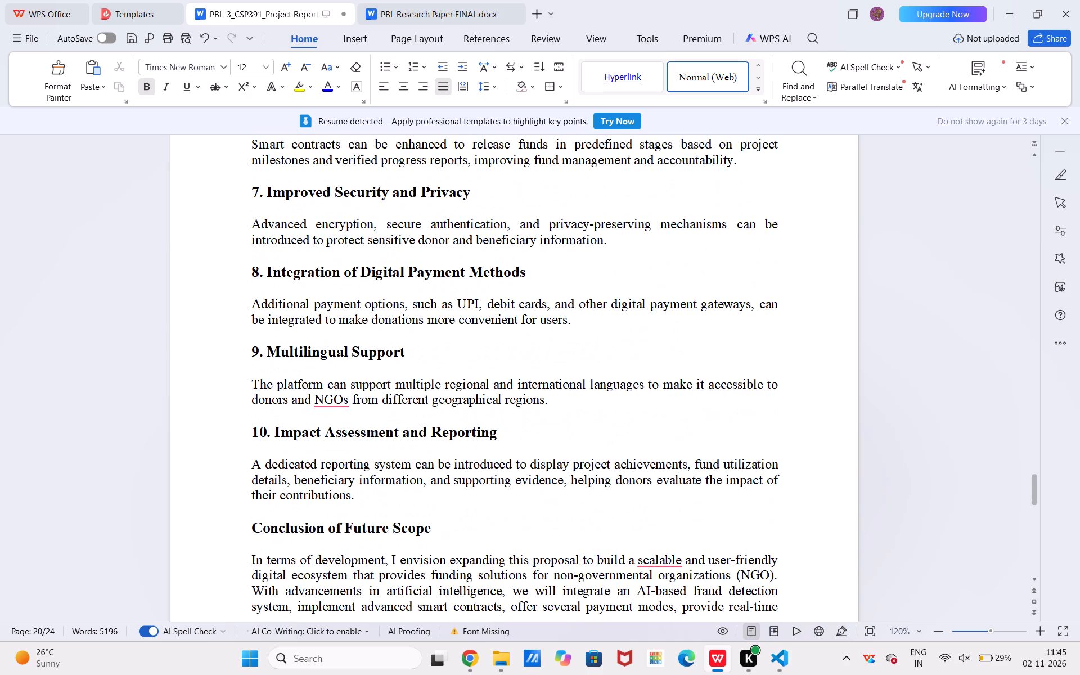
scroll(311, 354, "down", 4)
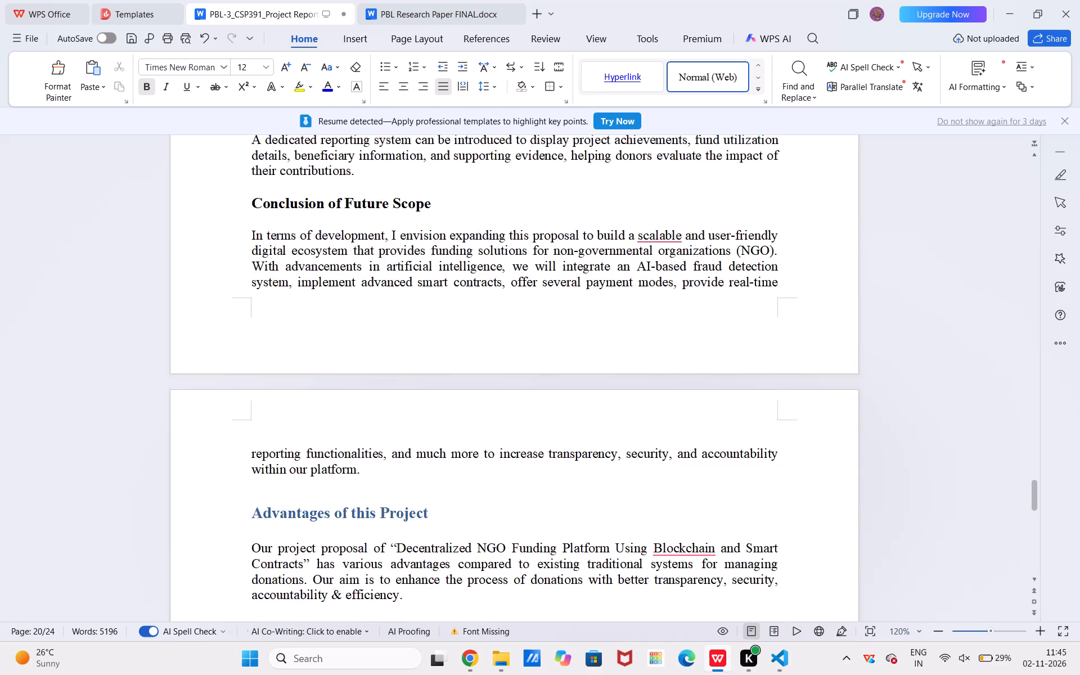
scroll(311, 354, "down", 4)
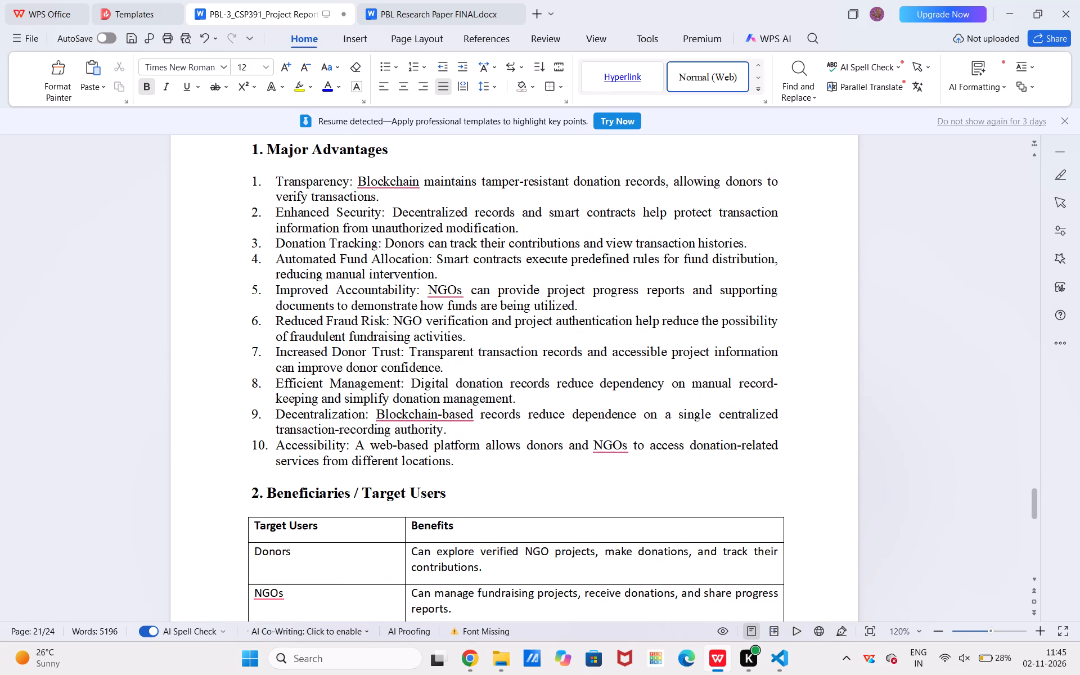
left_click(321, 330)
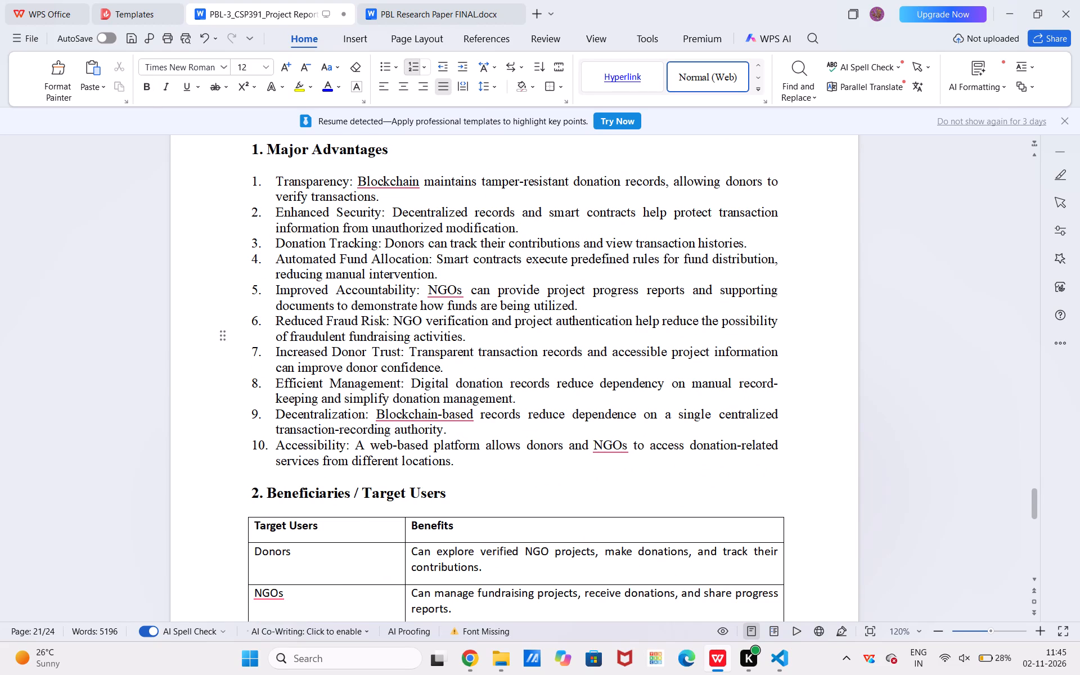
left_click(314, 322)
scroll(454, 528, "down", 4)
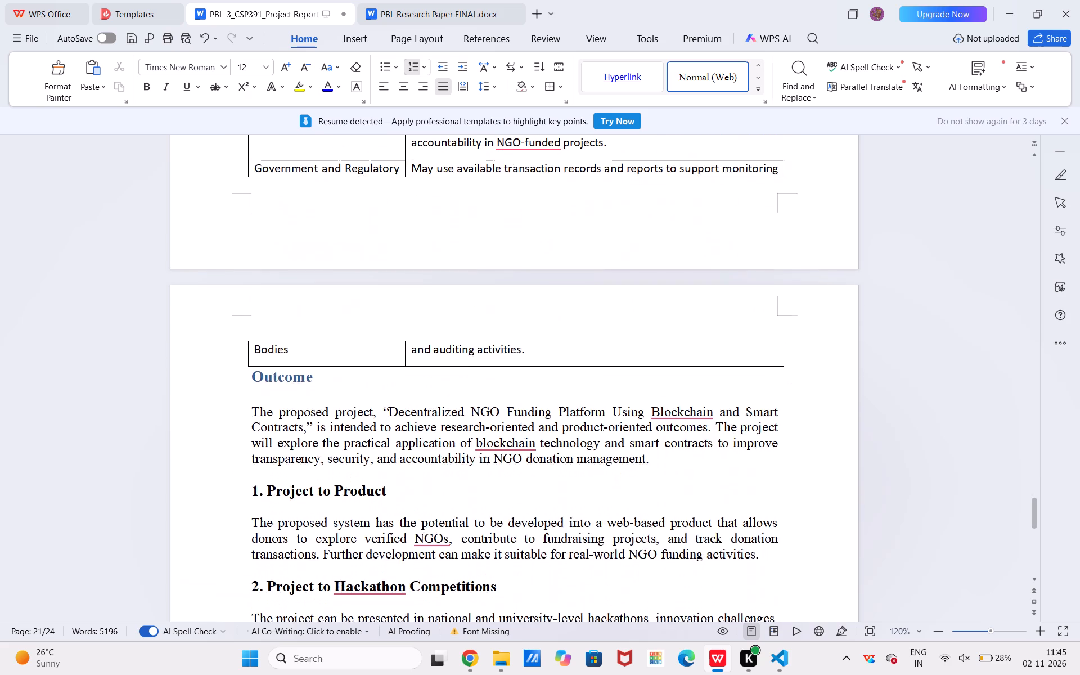
scroll(454, 528, "down", 3)
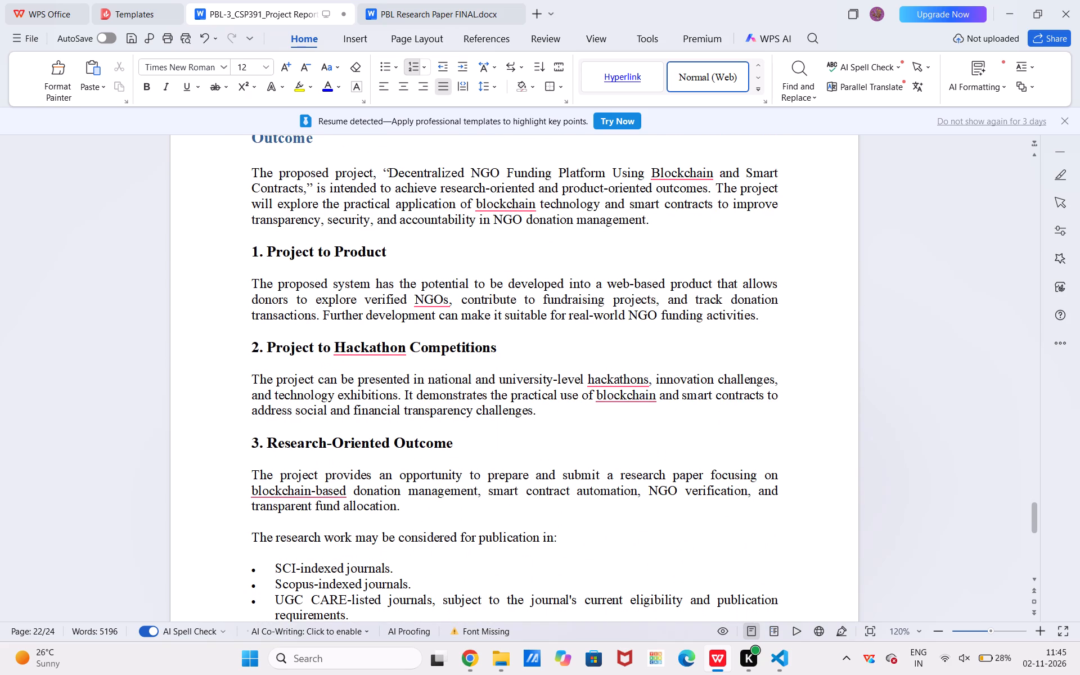
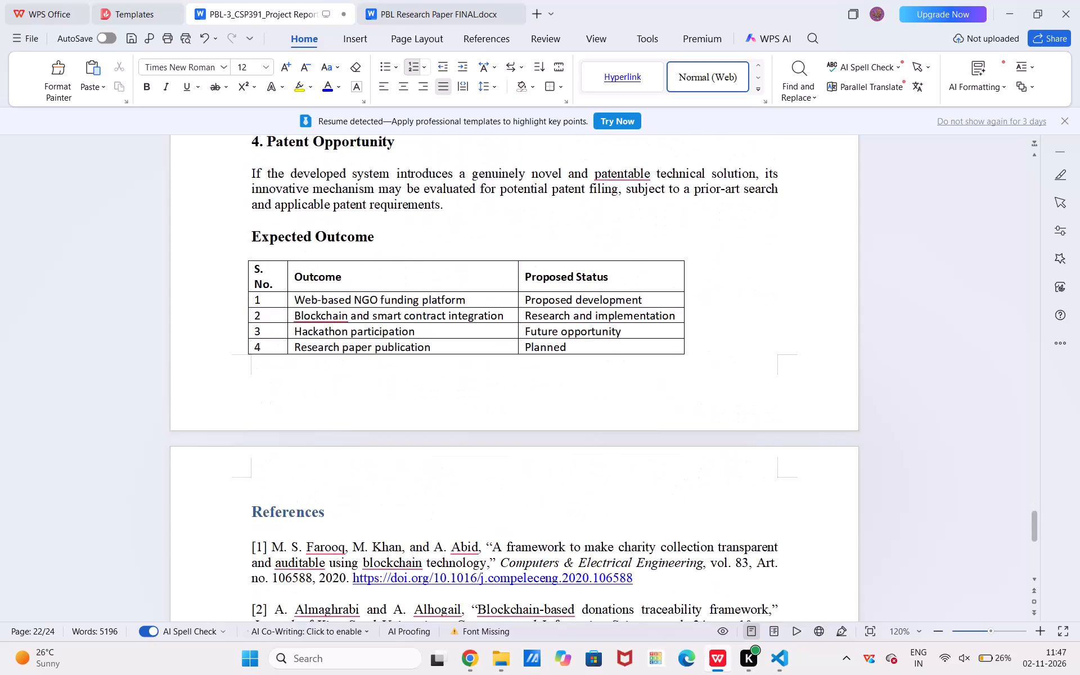
Review the References list and the signature table on the report's closing pages.
scroll(454, 528, "down", 2)
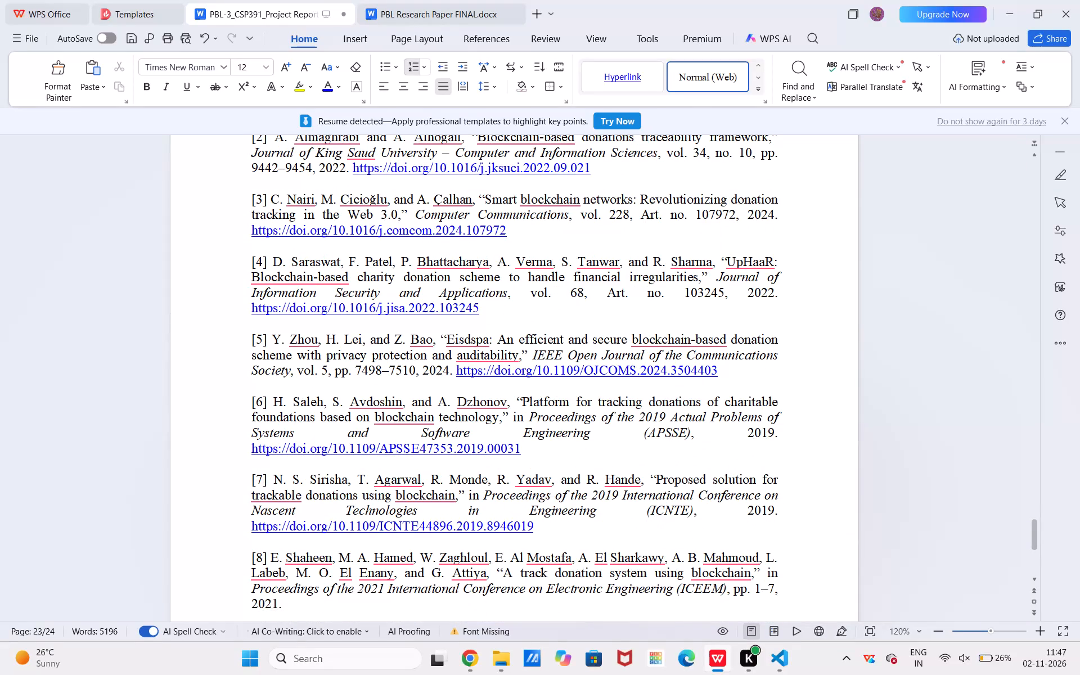
scroll(454, 528, "down", 6)
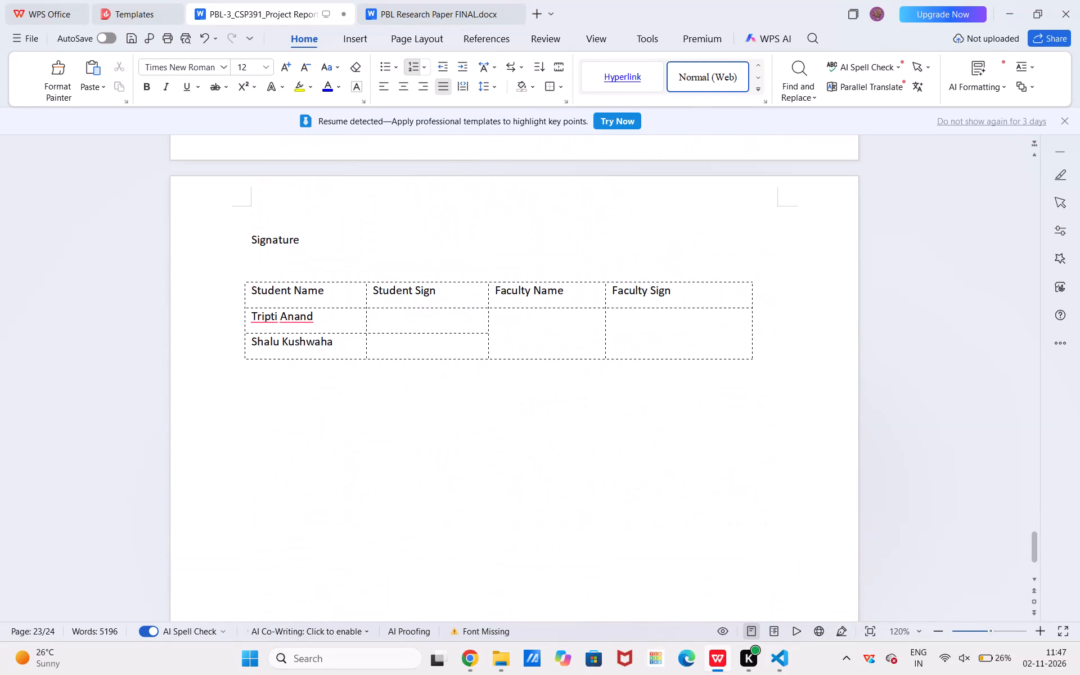